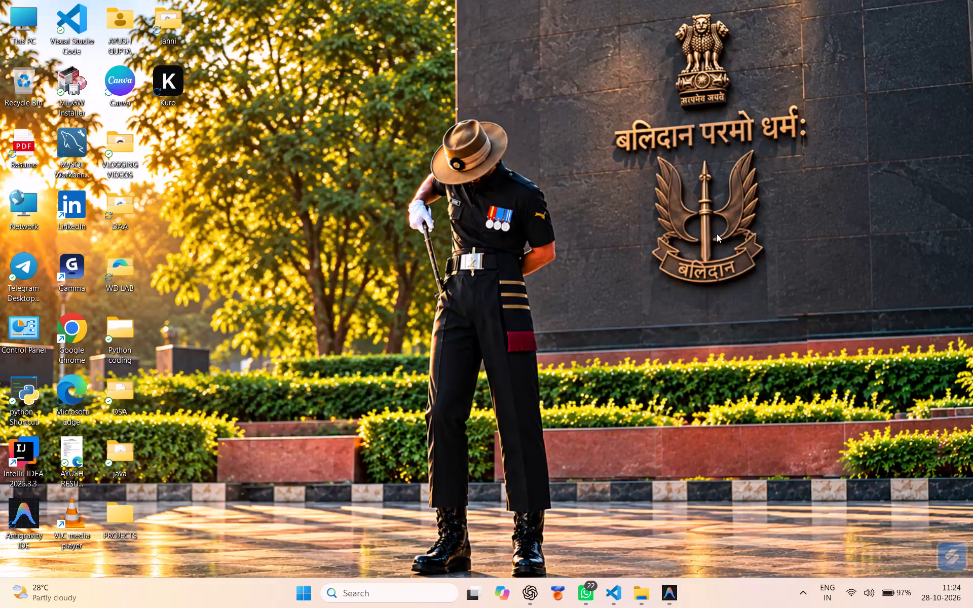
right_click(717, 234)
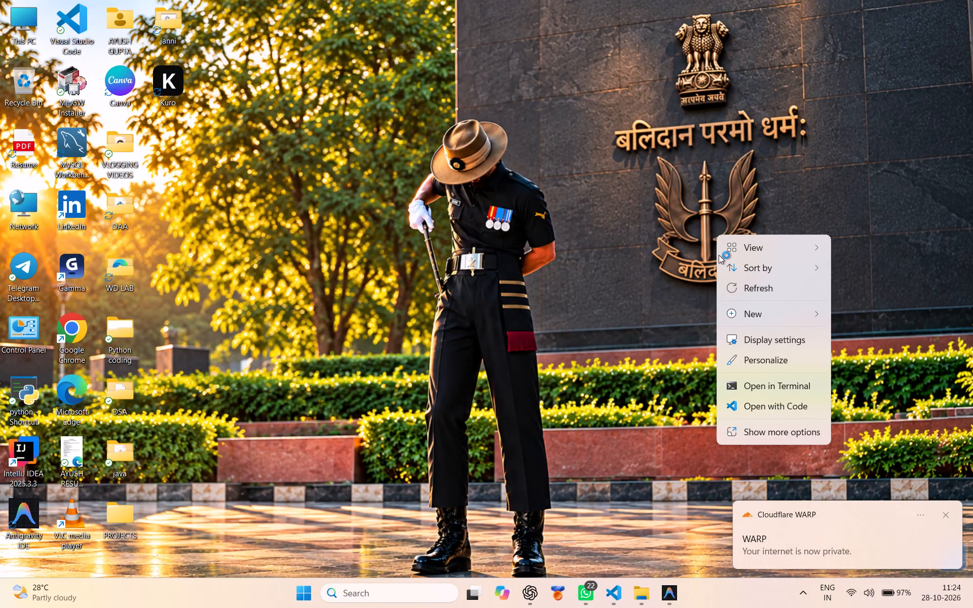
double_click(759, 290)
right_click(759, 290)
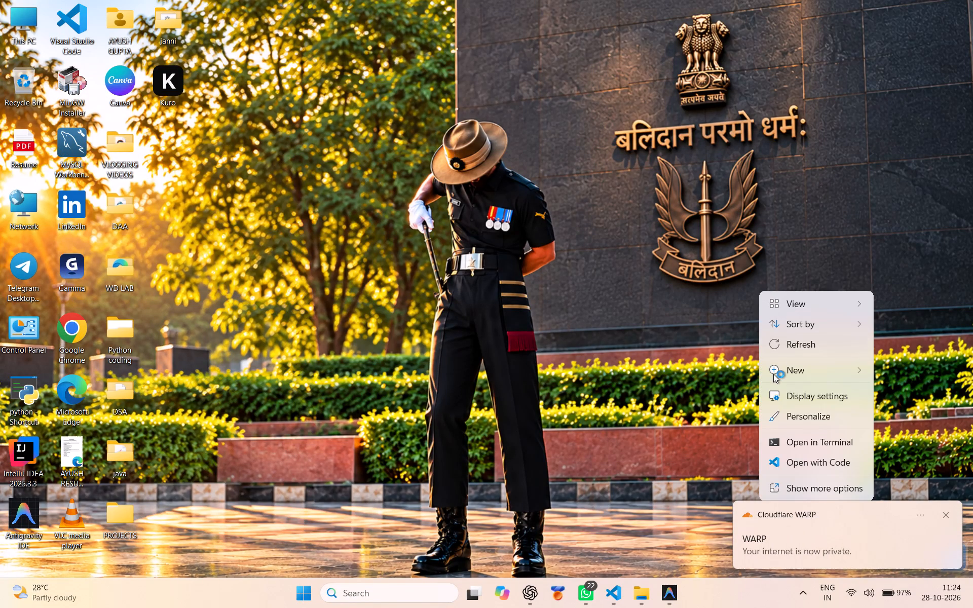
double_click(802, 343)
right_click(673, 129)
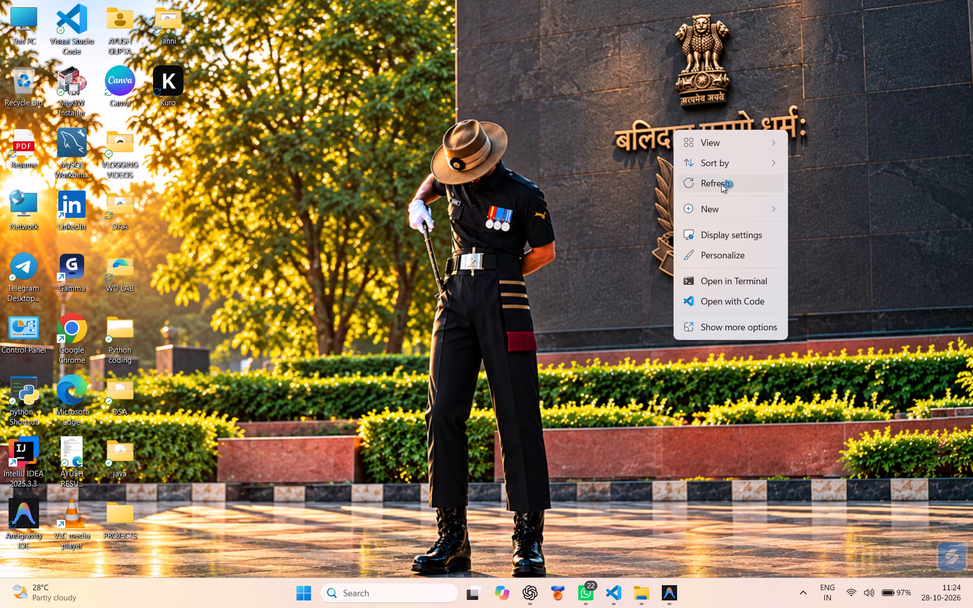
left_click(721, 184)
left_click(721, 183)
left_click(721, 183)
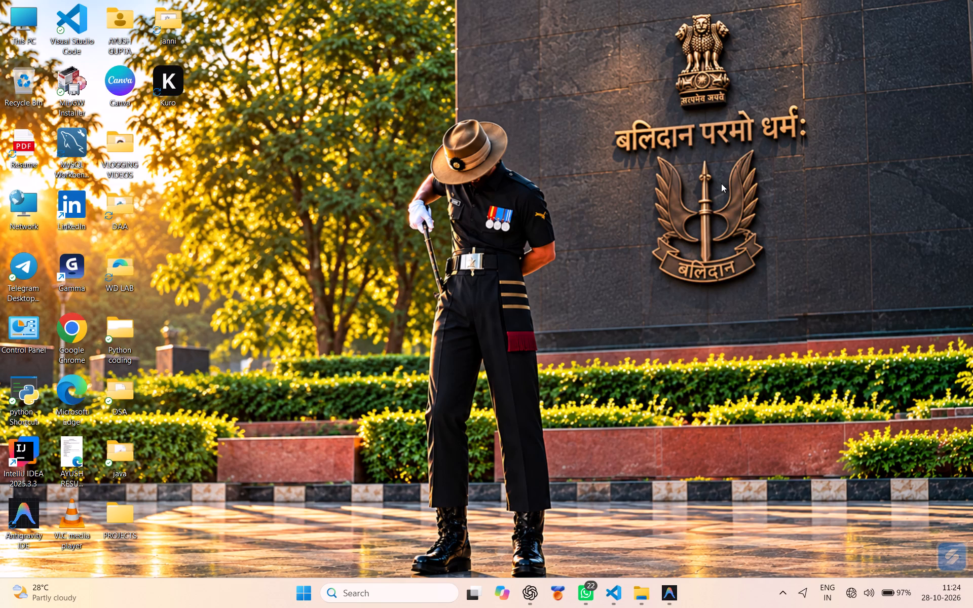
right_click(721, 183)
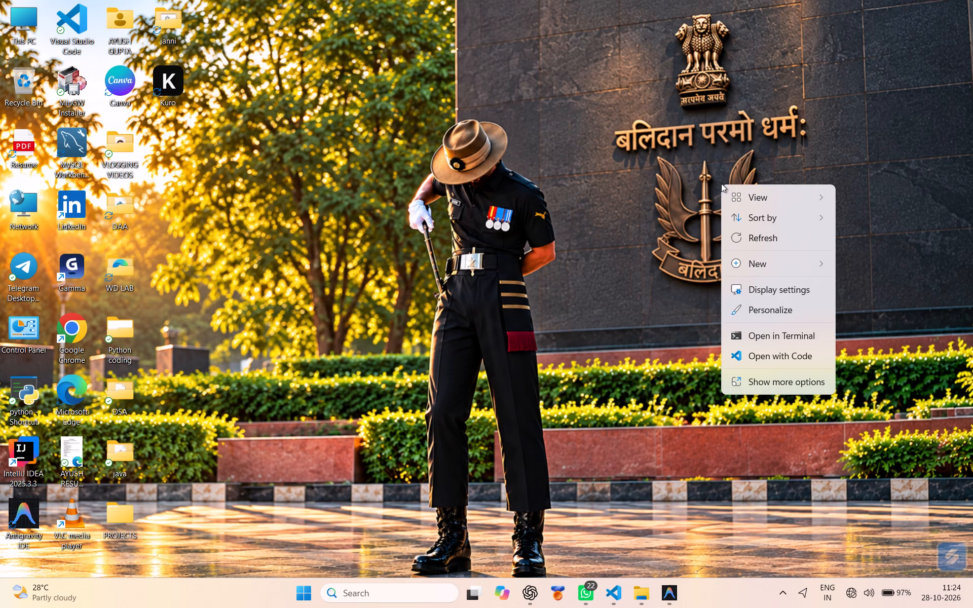
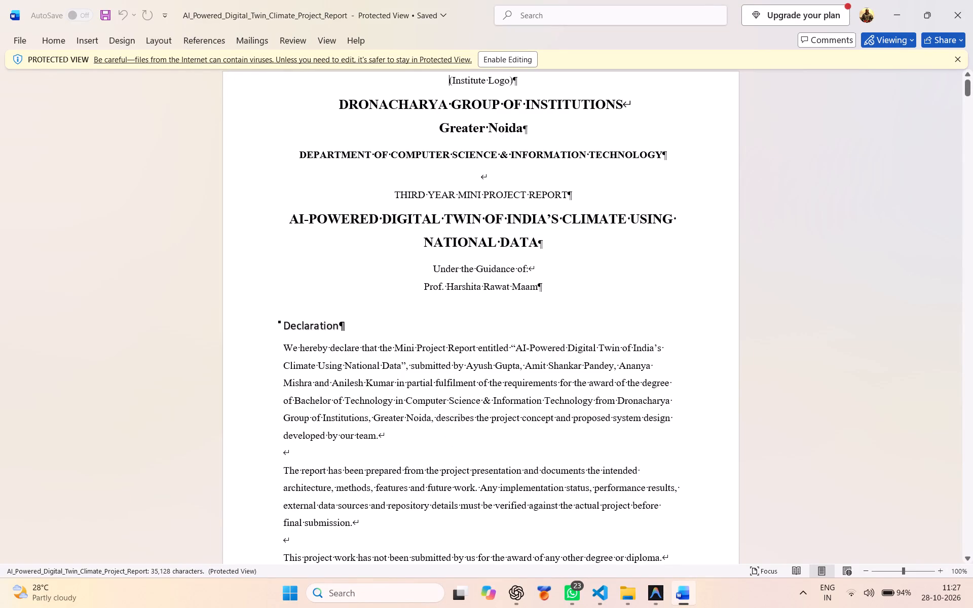
Skim the whole climate digital twin project report from the title page to the final page and back, checking its chapters, tables and layout.
scroll(753, 357, "down", 11)
scroll(753, 357, "down", 17)
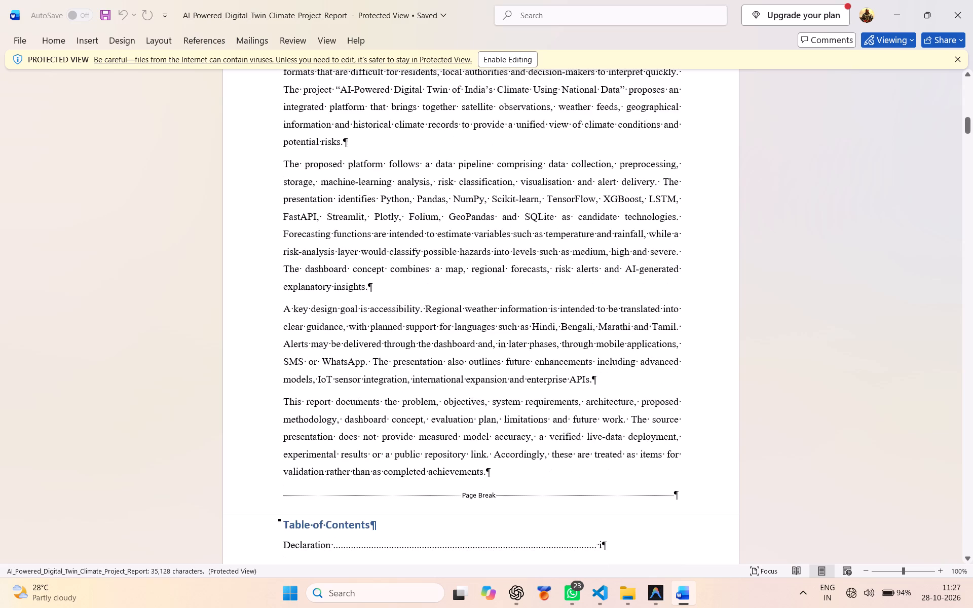
scroll(753, 357, "down", 20)
scroll(753, 357, "down", 9)
scroll(753, 357, "down", 20)
scroll(753, 357, "down", 15)
scroll(753, 357, "up", 3)
scroll(753, 357, "down", 13)
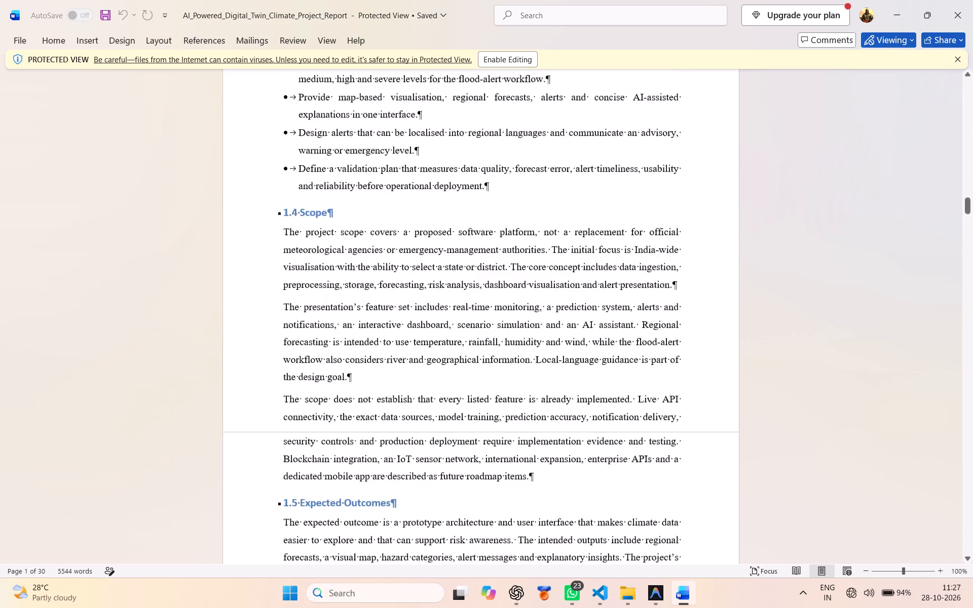
scroll(753, 357, "down", 20)
scroll(753, 357, "down", 17)
scroll(753, 357, "down", 11)
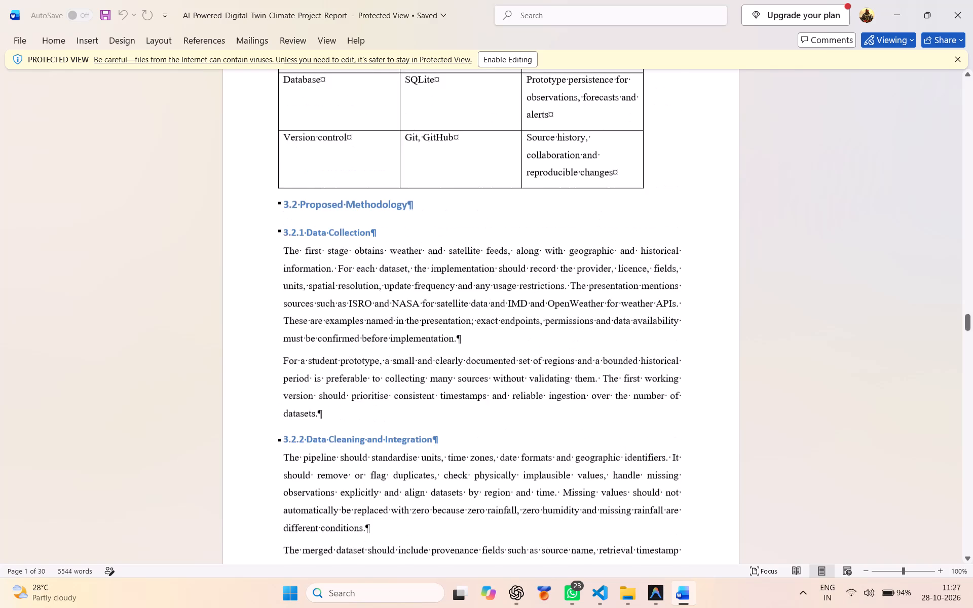
scroll(753, 357, "down", 2)
scroll(753, 357, "down", 20)
scroll(753, 357, "down", 8)
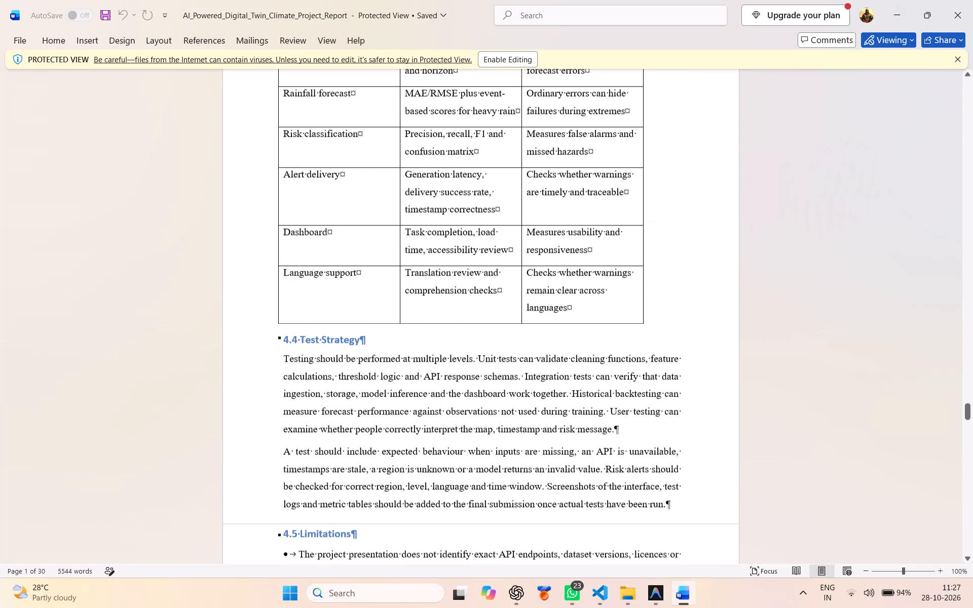
scroll(753, 357, "down", 14)
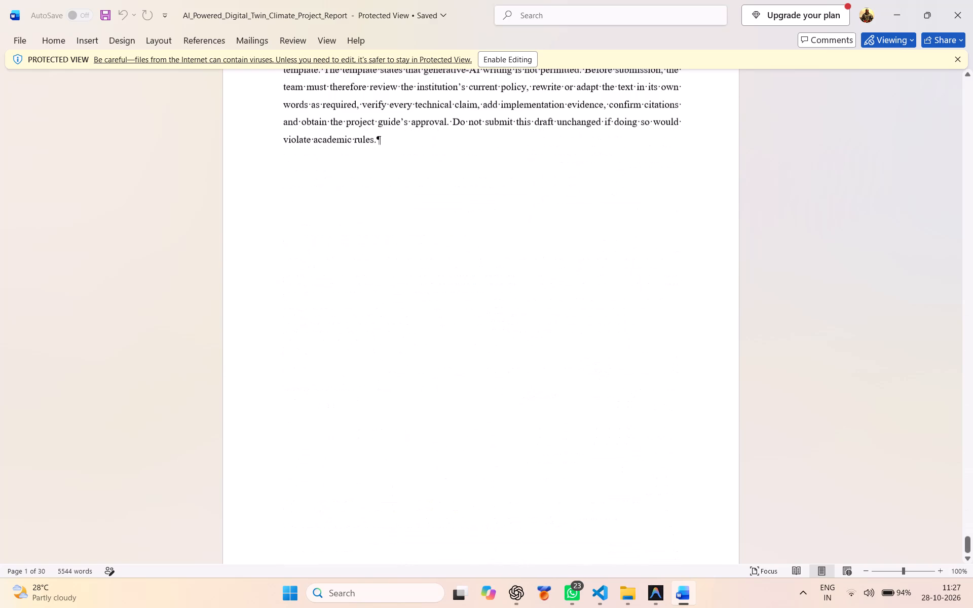
scroll(753, 357, "up", 11)
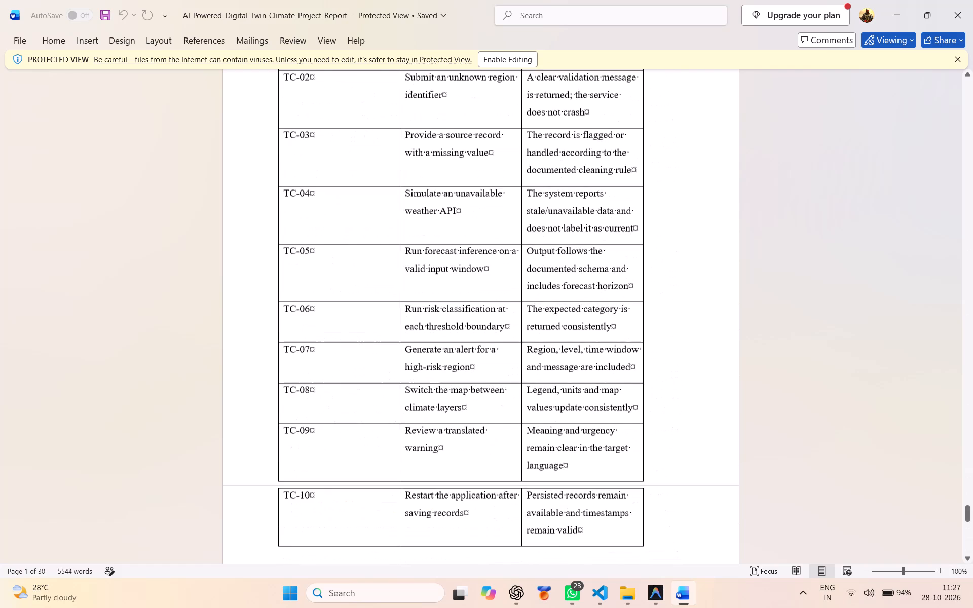
scroll(753, 357, "up", 17)
scroll(753, 357, "up", 18)
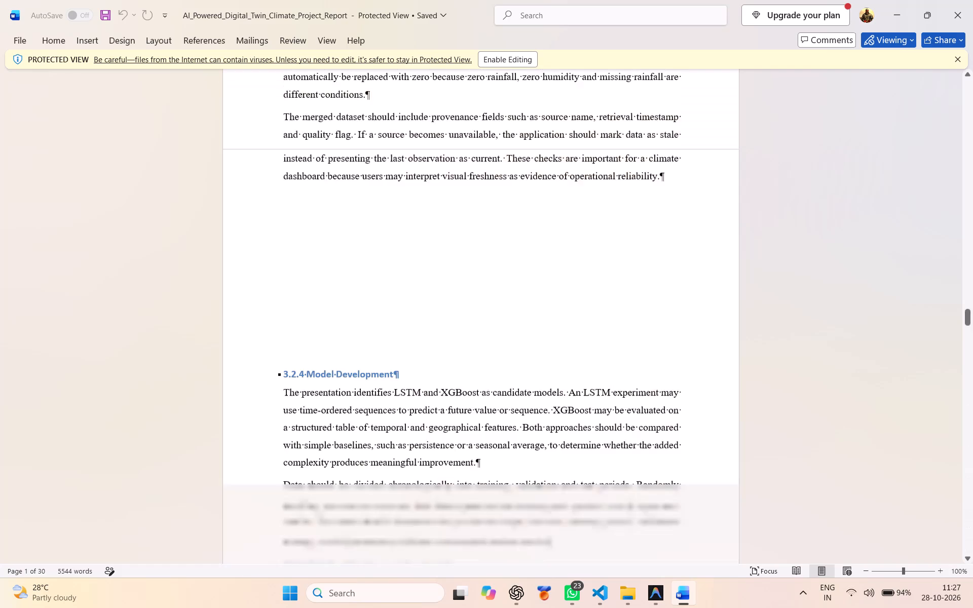
scroll(753, 357, "up", 11)
Examine the report's front matter, covering the declaration, certificate, acknowledgement and abstract sections.
scroll(753, 357, "down", 3)
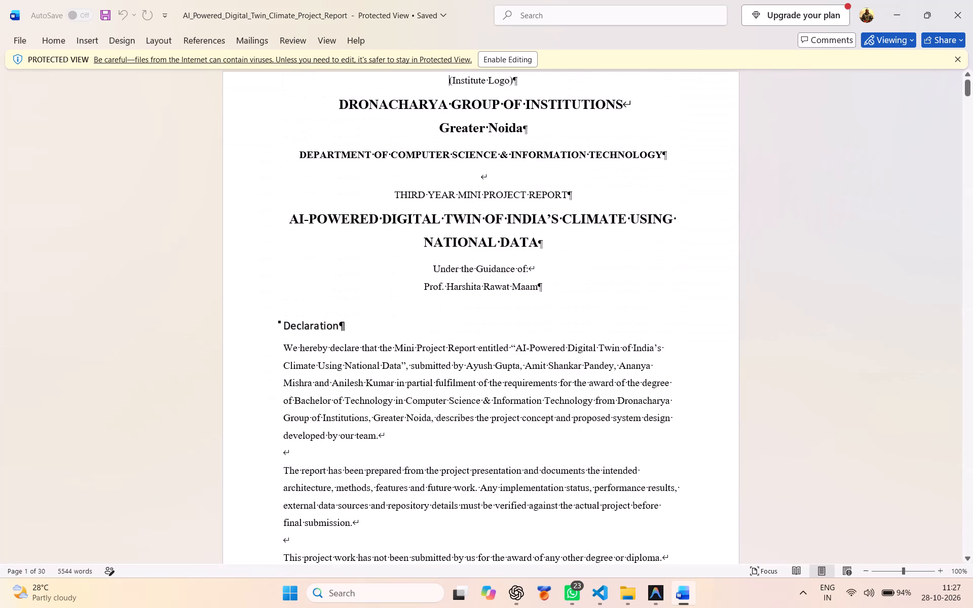
scroll(753, 357, "down", 4)
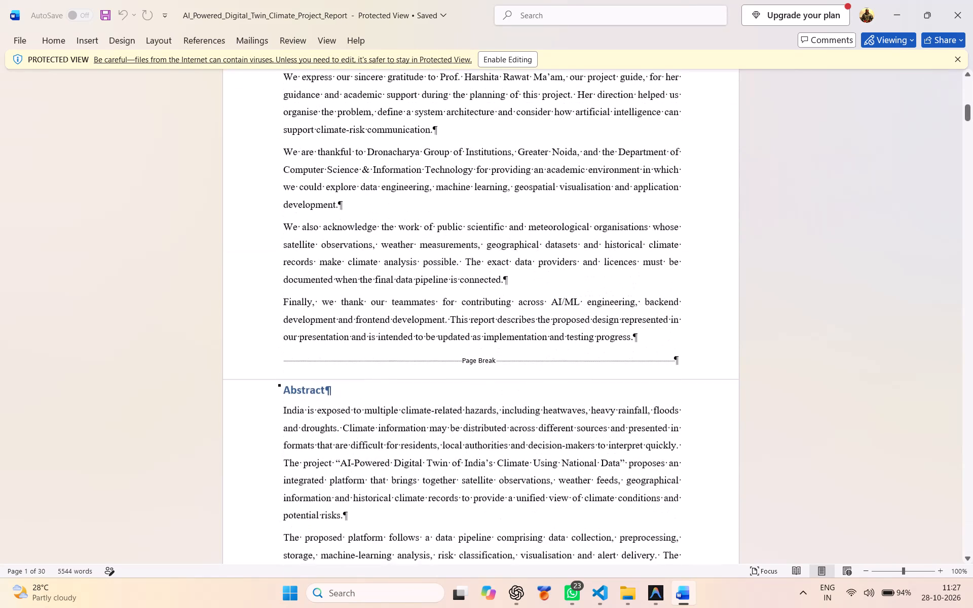
scroll(753, 357, "down", 3)
scroll(737, 326, "up", 6)
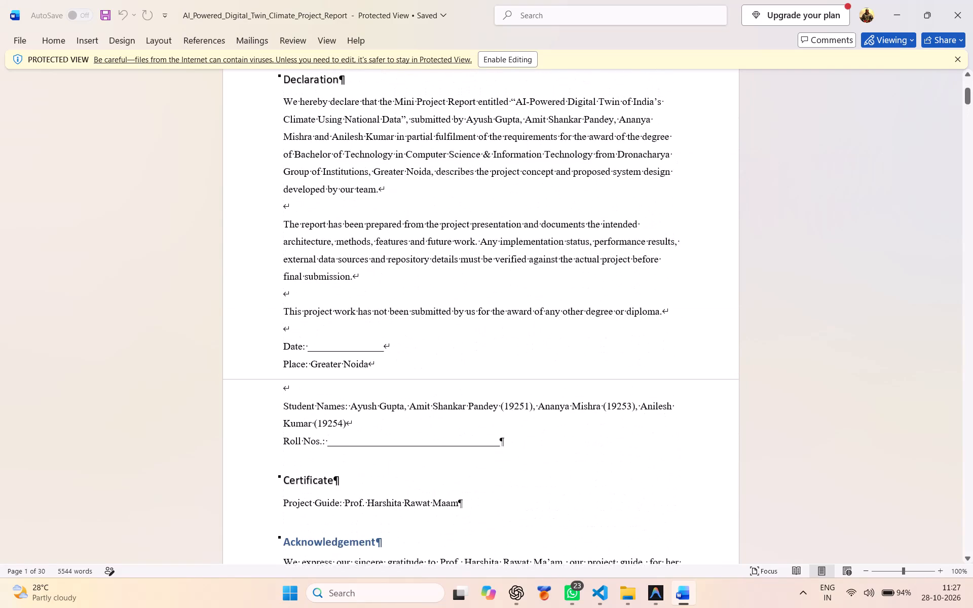
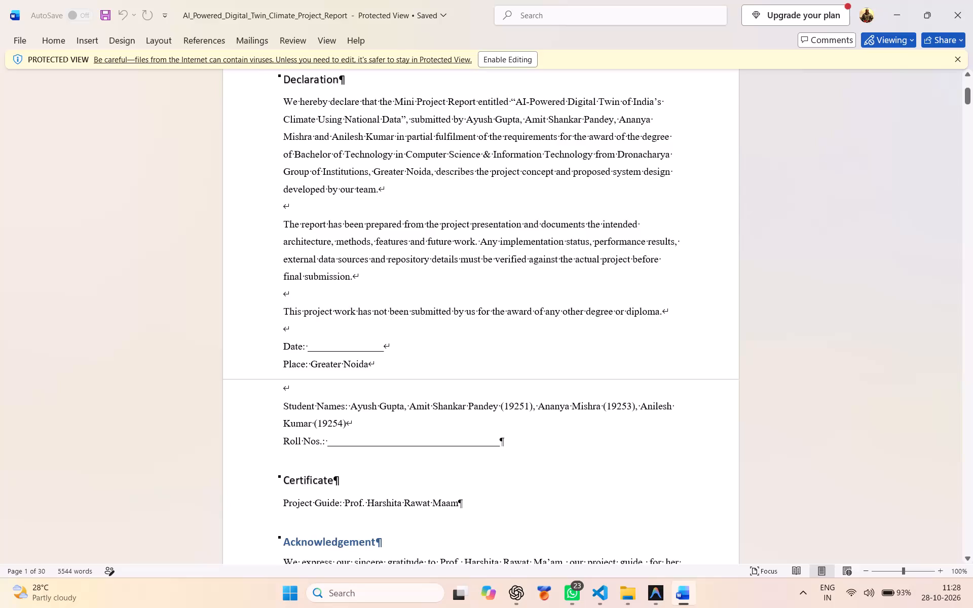
Look through the report again from the title page, covering the acknowledgement, table of contents, introduction and future work sections, and return to the title page.
scroll(629, 425, "up", 6)
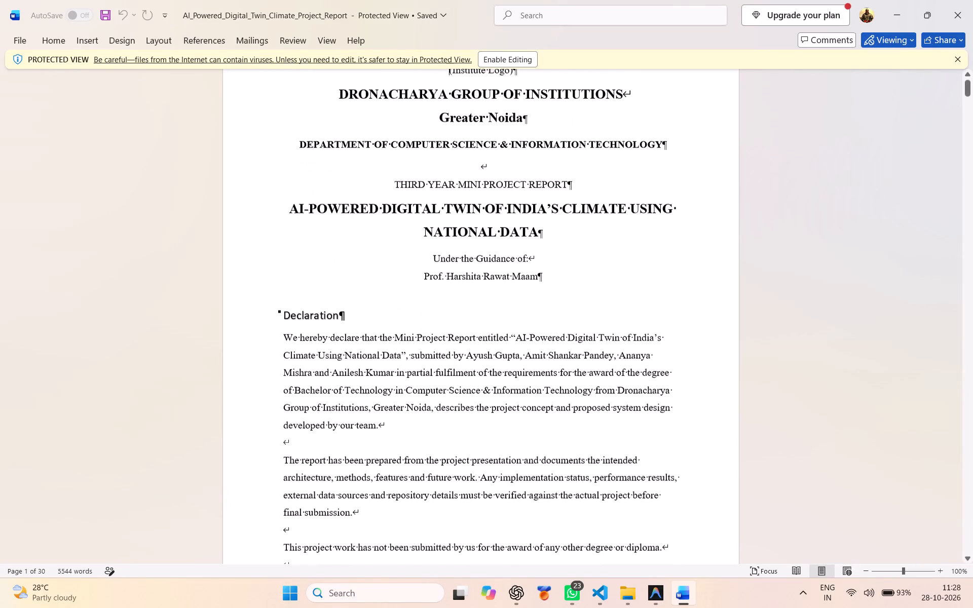
scroll(629, 425, "down", 19)
scroll(629, 425, "down", 2)
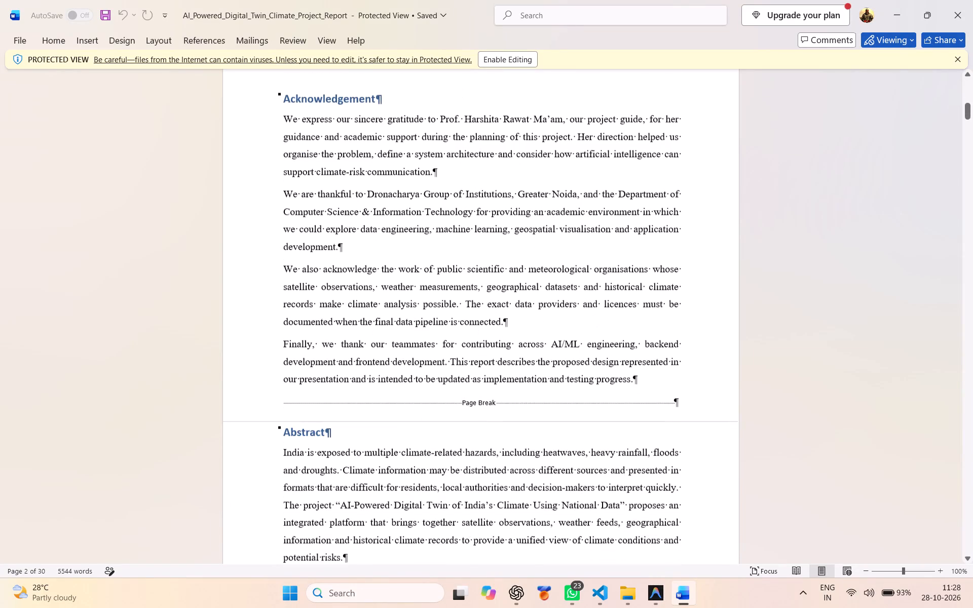
scroll(629, 425, "down", 5)
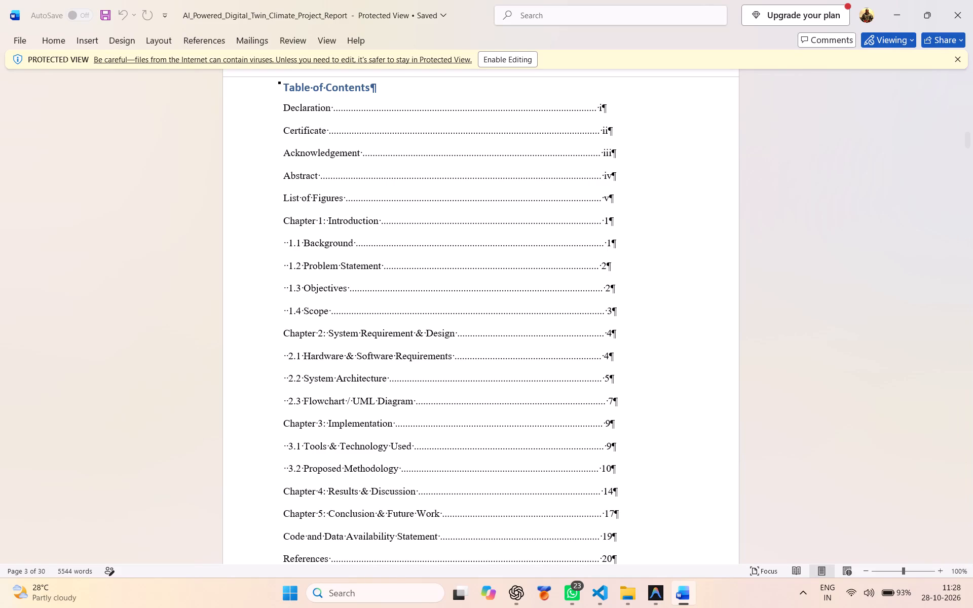
scroll(642, 510, "down", 9)
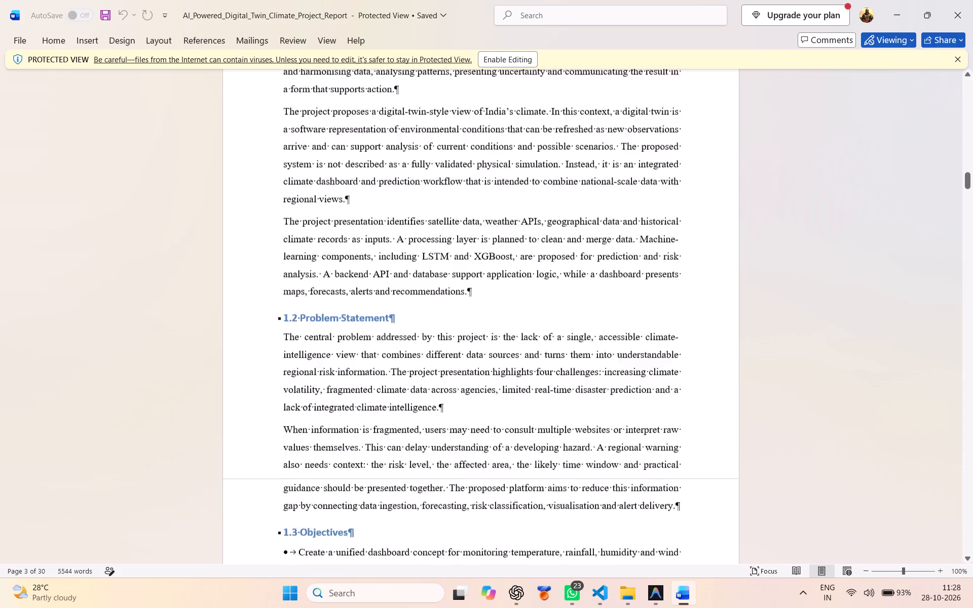
scroll(642, 510, "down", 9)
scroll(642, 510, "down", 18)
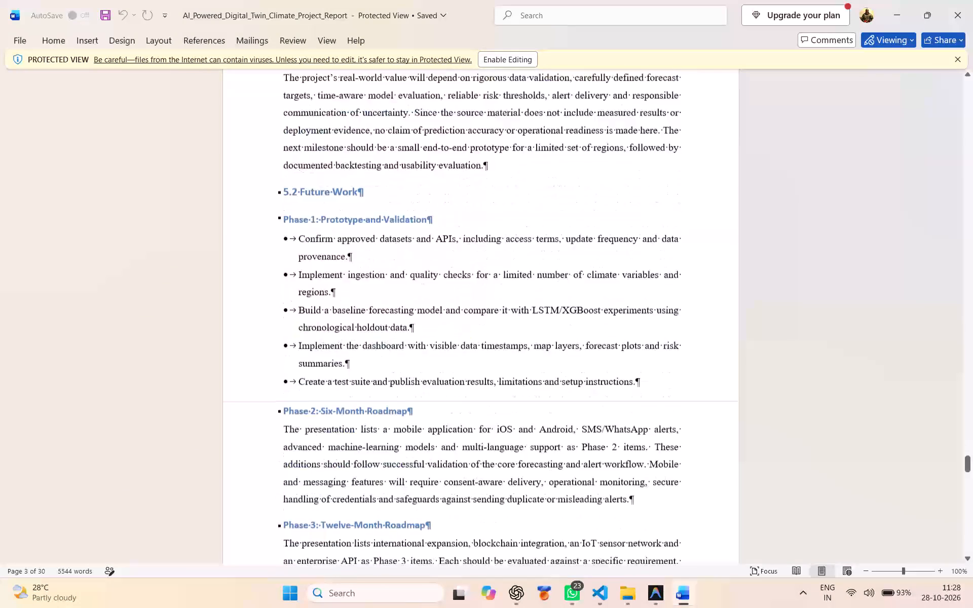
scroll(642, 510, "down", 8)
scroll(642, 510, "down", 20)
scroll(642, 510, "down", 1)
scroll(642, 510, "up", 16)
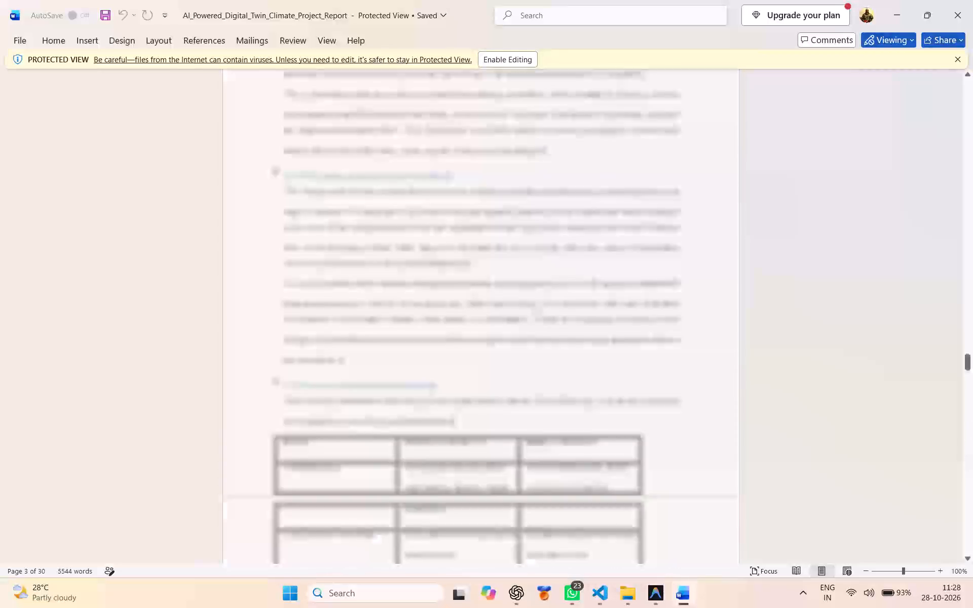
scroll(642, 510, "up", 14)
scroll(642, 510, "up", 15)
scroll(642, 510, "up", 10)
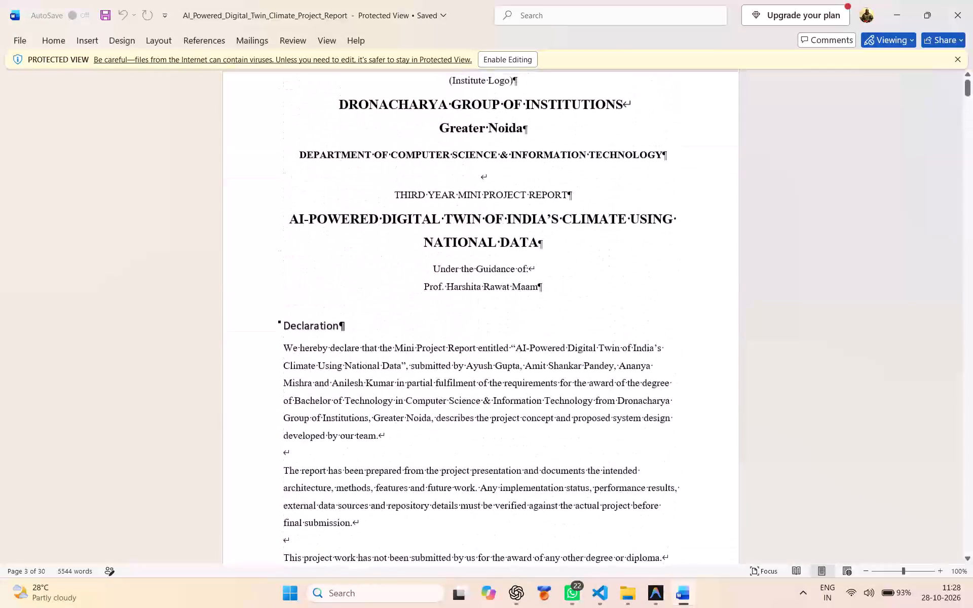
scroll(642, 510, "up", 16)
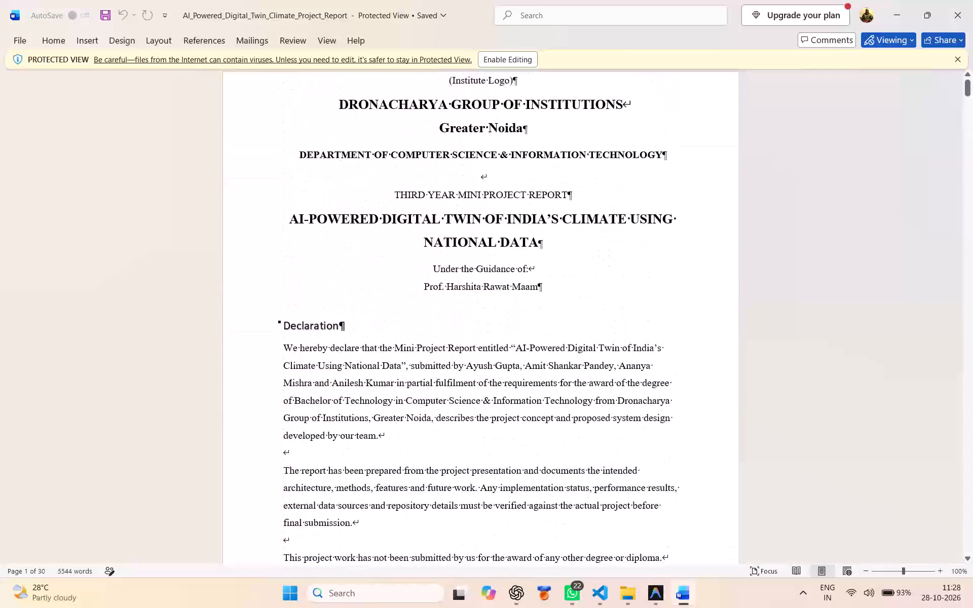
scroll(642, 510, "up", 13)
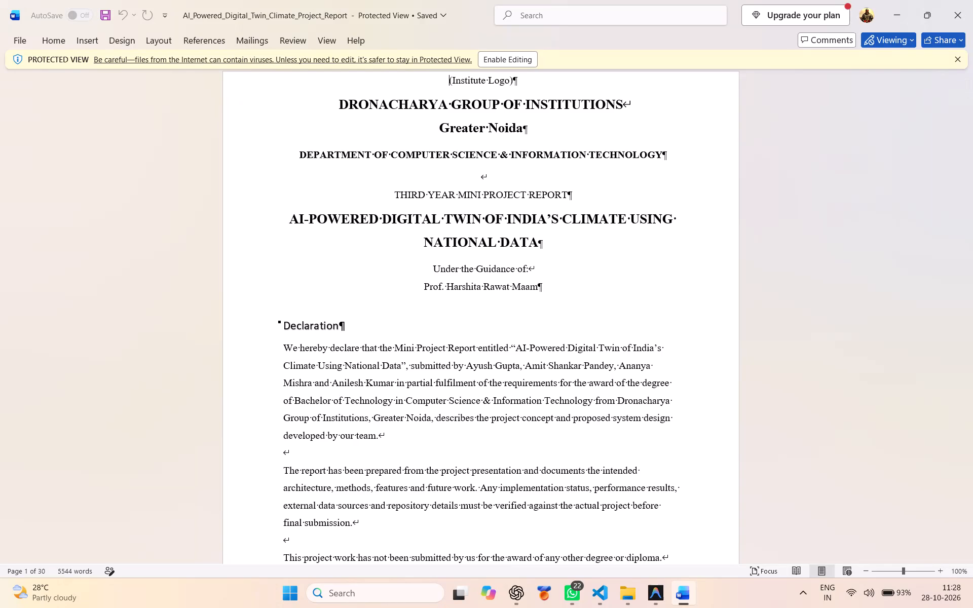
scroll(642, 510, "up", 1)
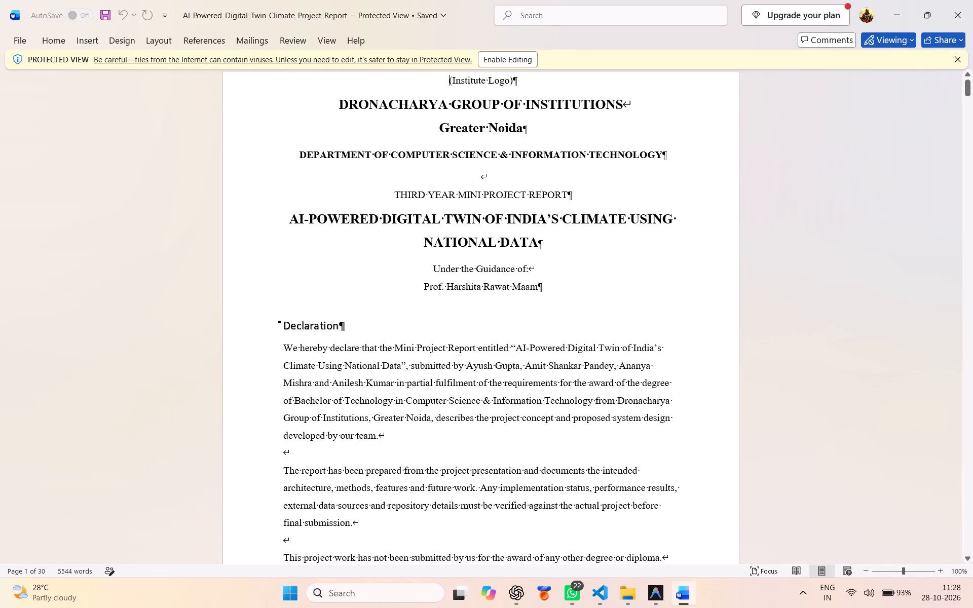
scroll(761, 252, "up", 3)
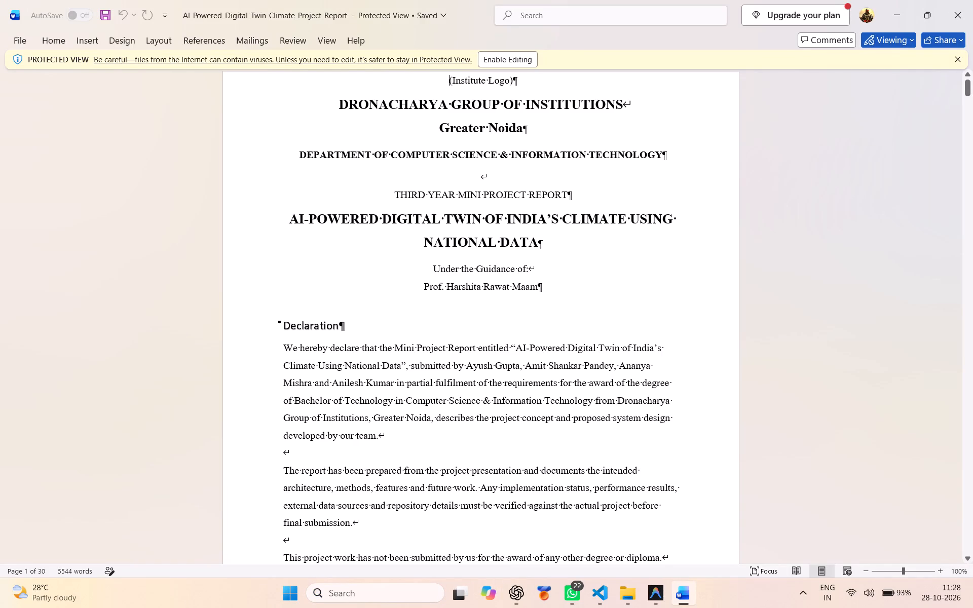
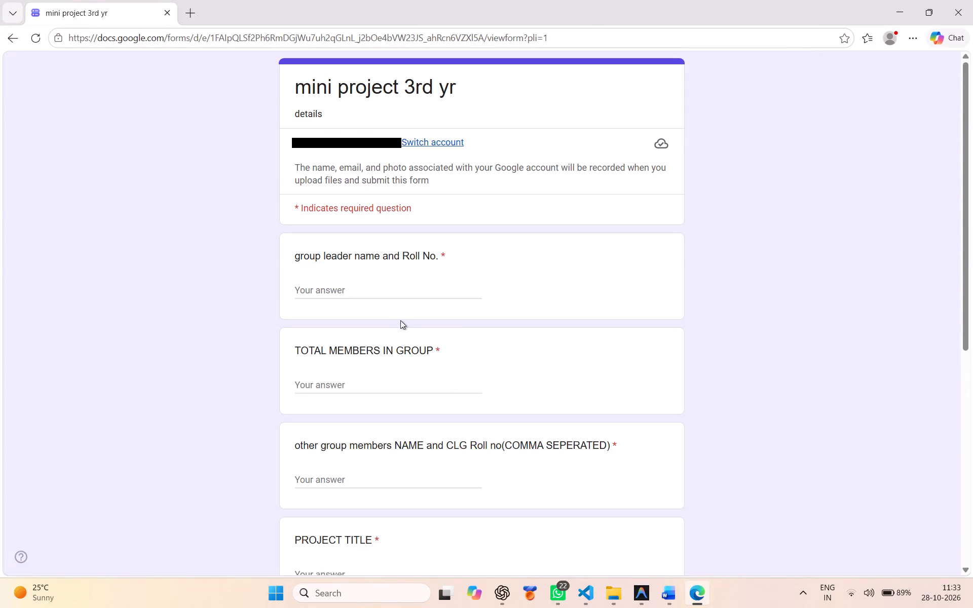
Enter the group leader's name in the mini project form, followed by the leader's roll number in parentheses.
left_click(394, 292)
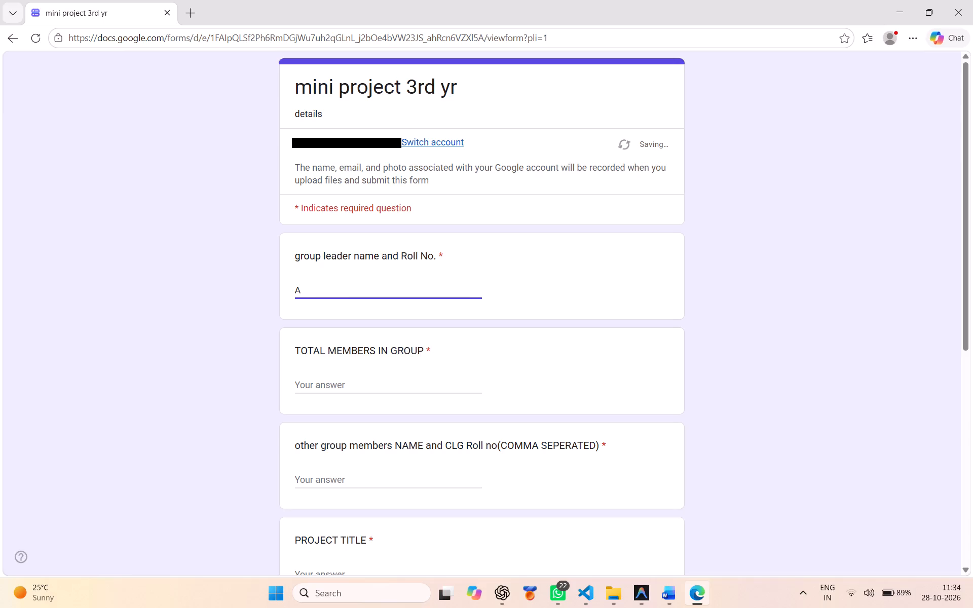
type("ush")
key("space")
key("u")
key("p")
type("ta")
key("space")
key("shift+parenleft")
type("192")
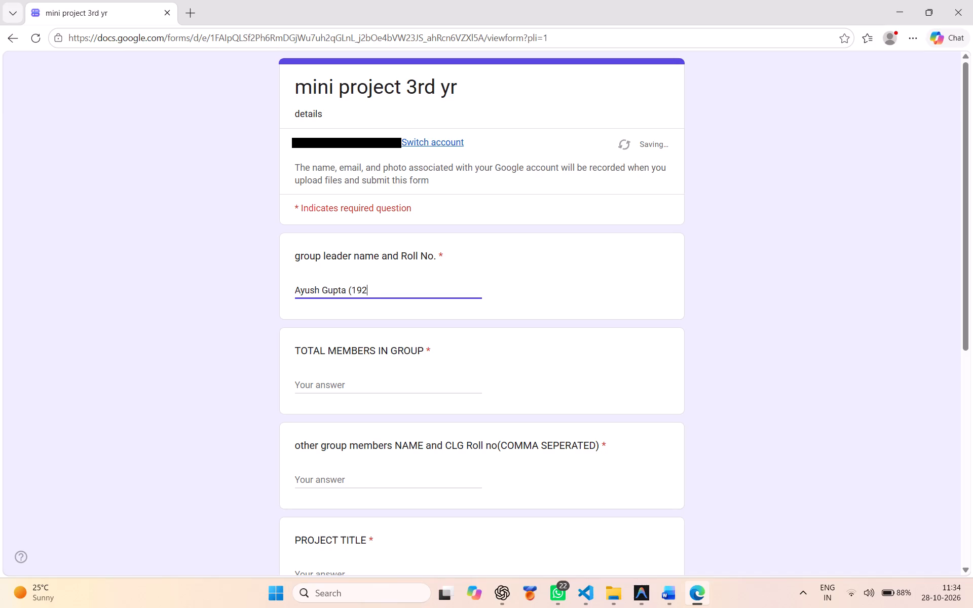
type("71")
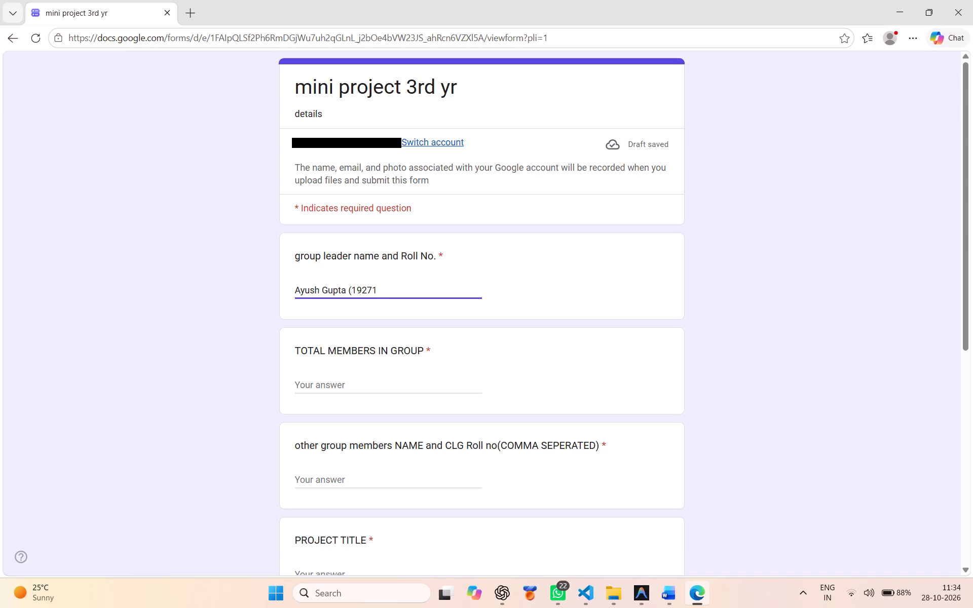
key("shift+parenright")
Set the total members in group to 4.
left_click(340, 376)
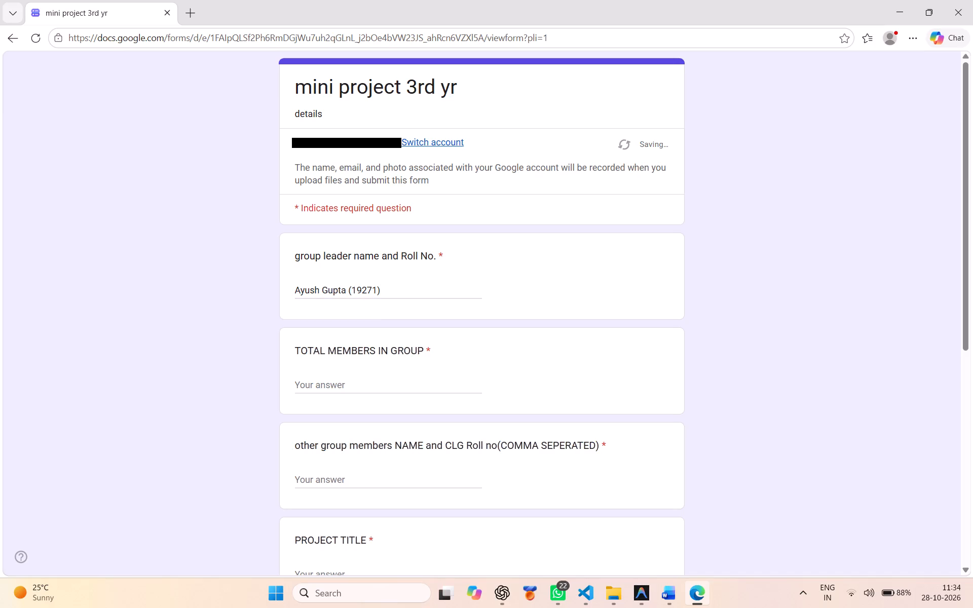
left_click(333, 382)
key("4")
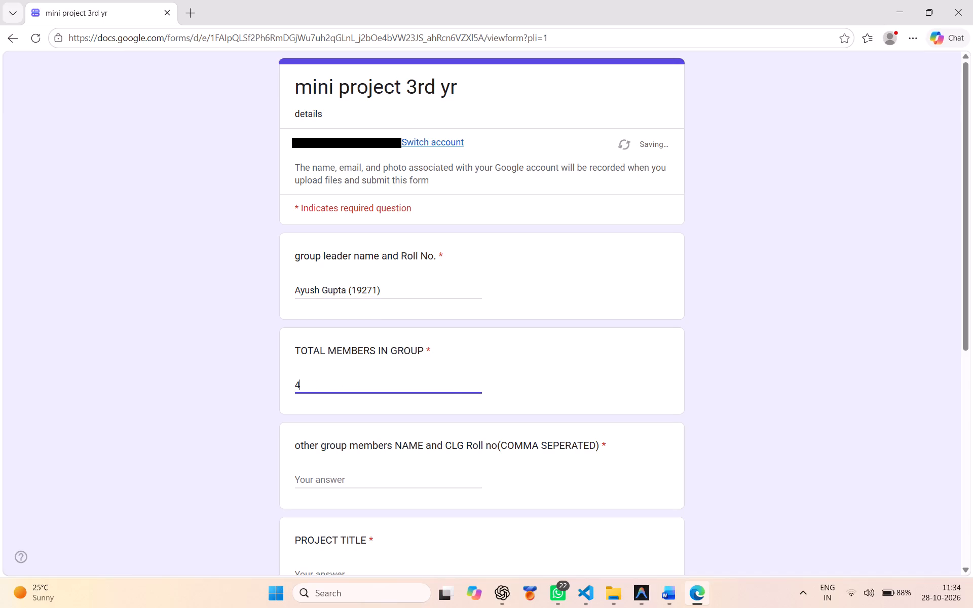
Enter the first other group member's name and college roll number in parentheses as the start of the other-members answer.
scroll(333, 382, "down", 2)
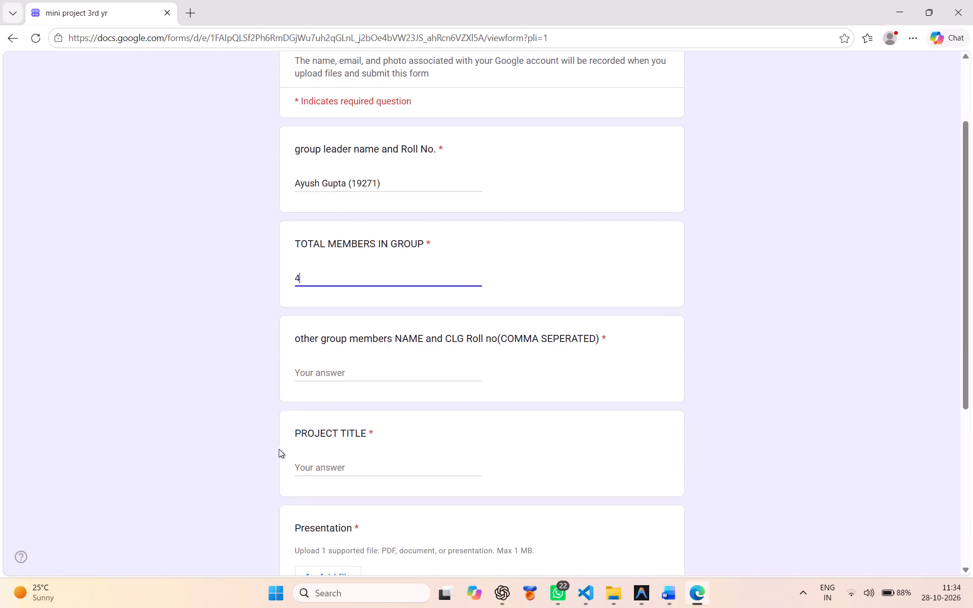
left_click(328, 376)
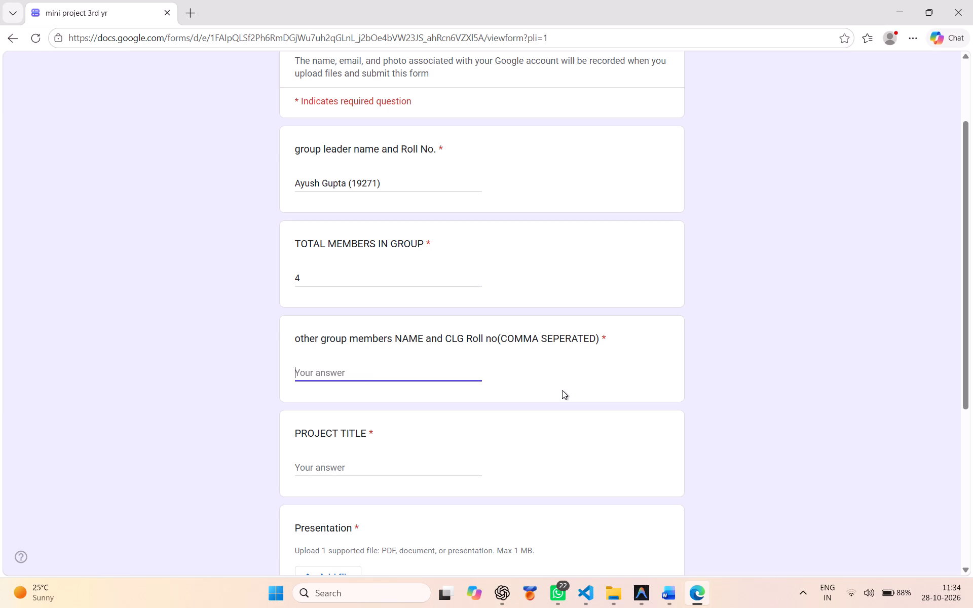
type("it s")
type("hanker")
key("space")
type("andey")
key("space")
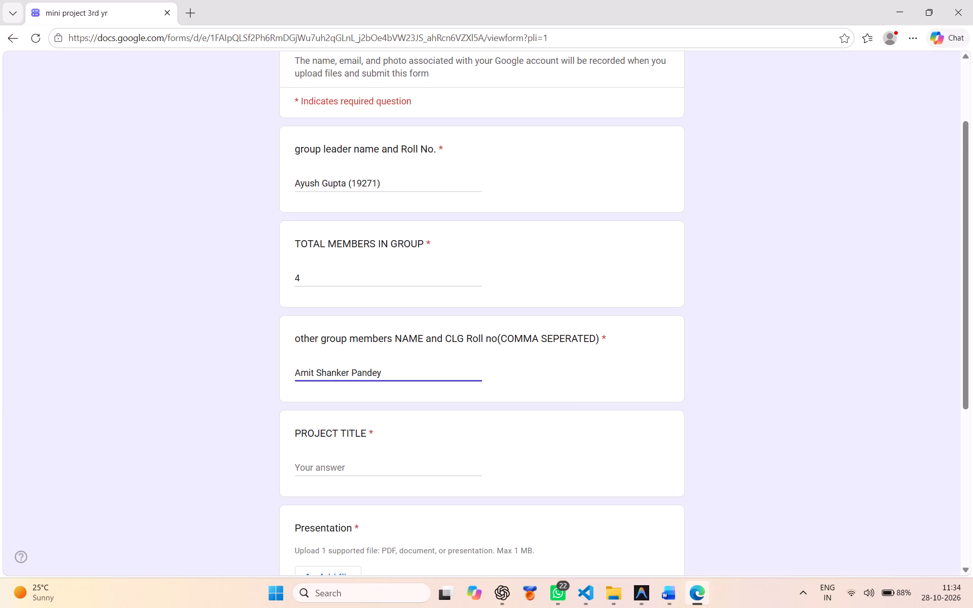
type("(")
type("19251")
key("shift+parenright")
Add the second member's name and parenthesised roll number to the other-members answer, separated by a comma.
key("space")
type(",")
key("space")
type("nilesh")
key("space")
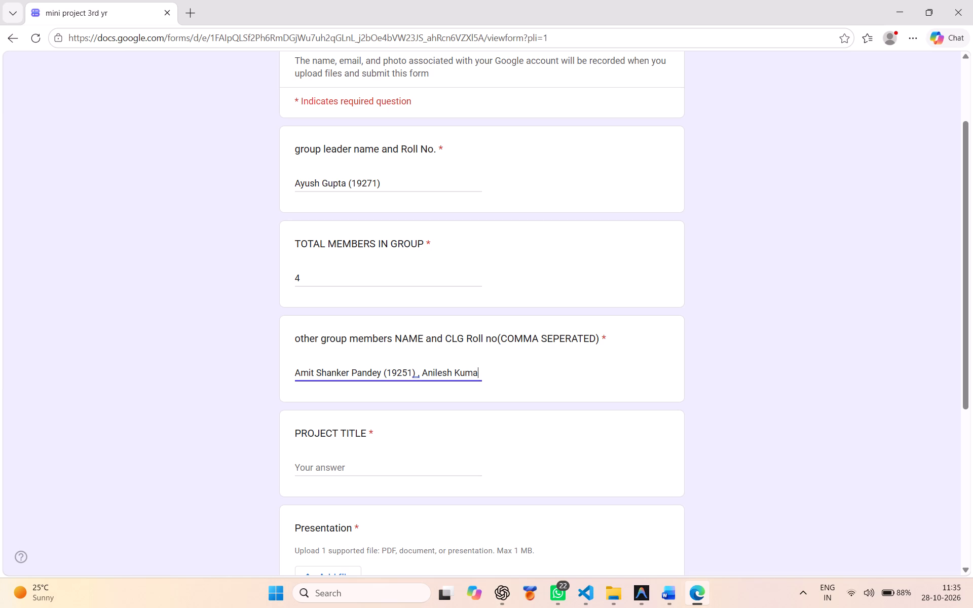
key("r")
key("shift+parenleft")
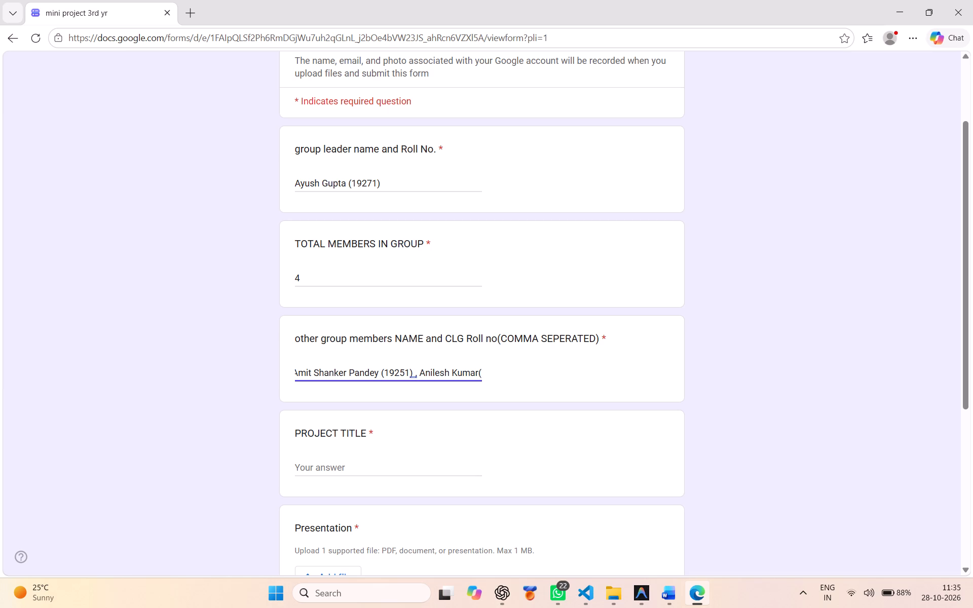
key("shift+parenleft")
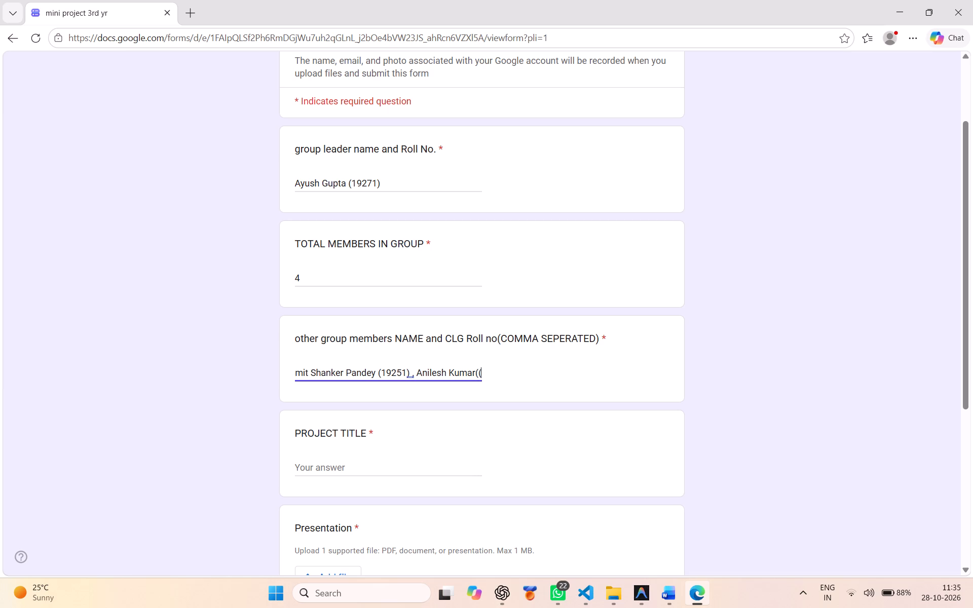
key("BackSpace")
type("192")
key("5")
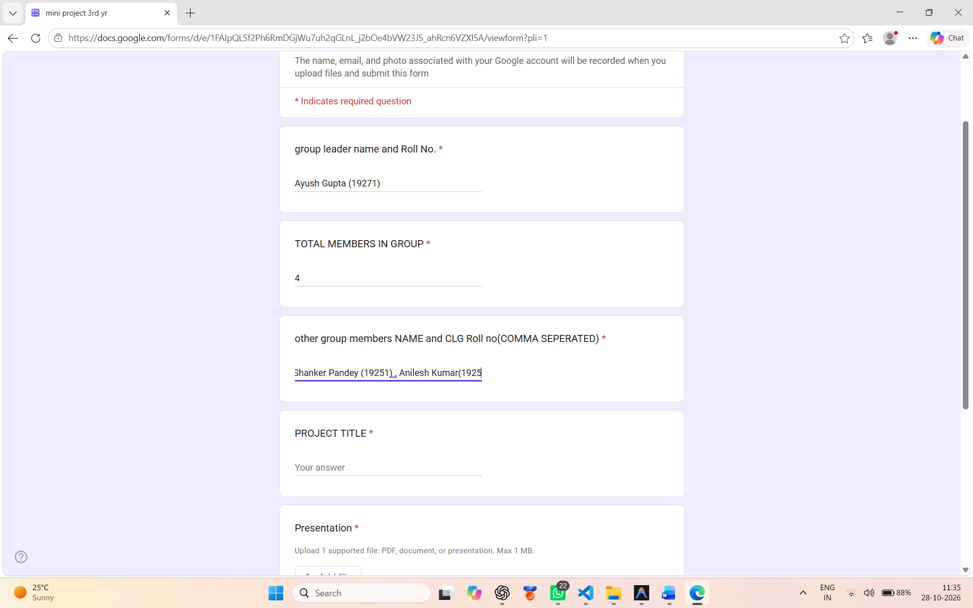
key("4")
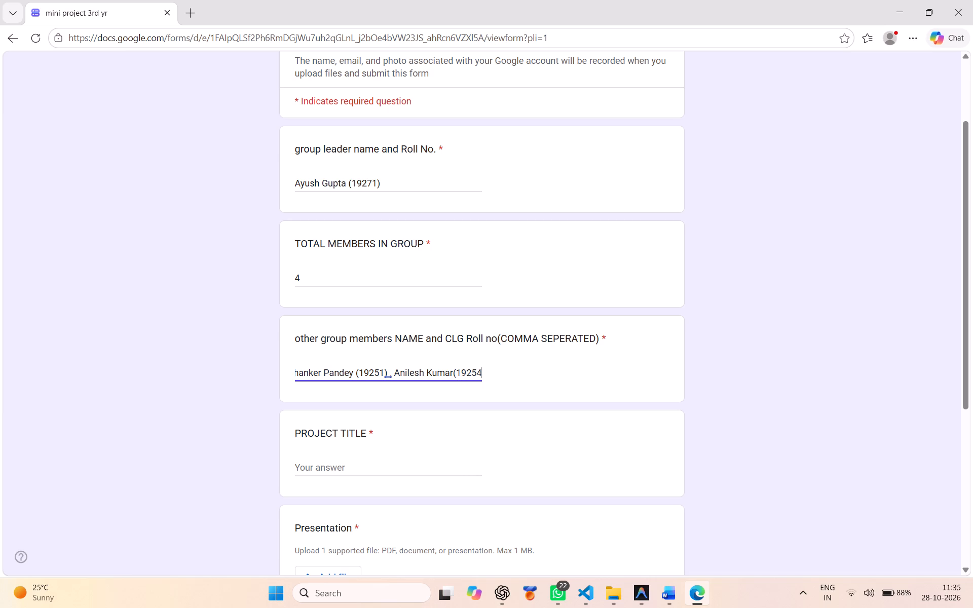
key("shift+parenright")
Add the third member's capitalised name and parenthesised roll number after another comma, completing the other-members answer.
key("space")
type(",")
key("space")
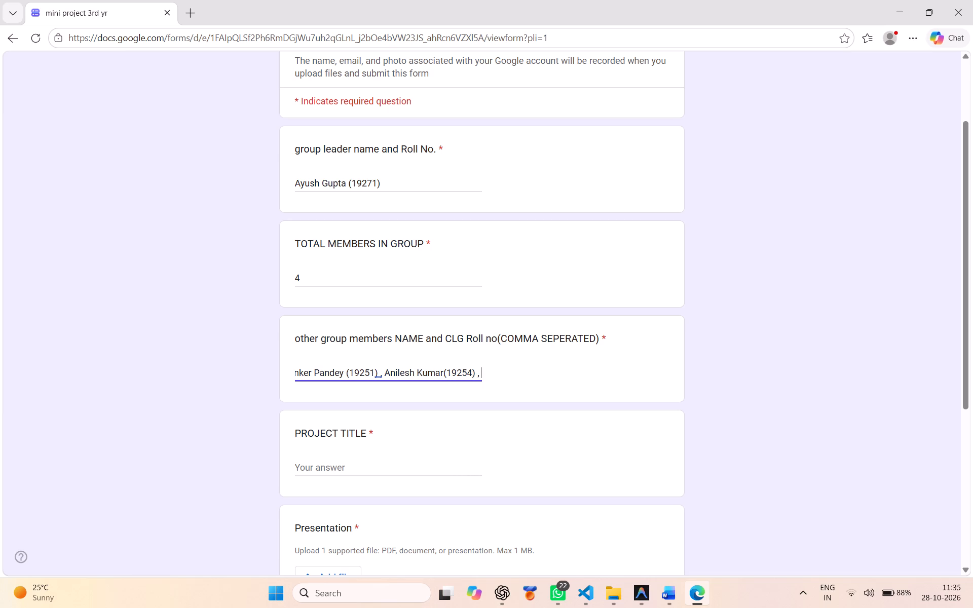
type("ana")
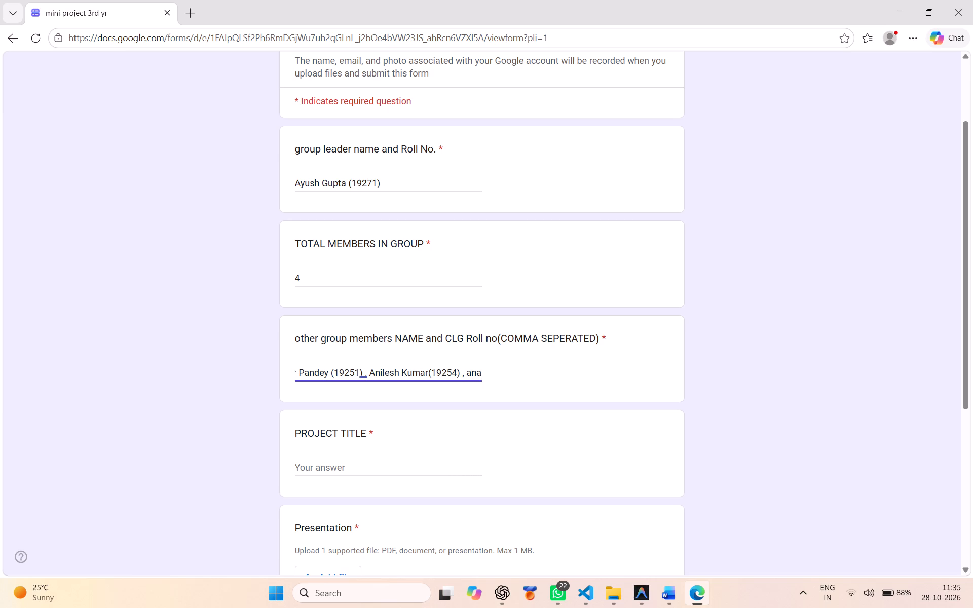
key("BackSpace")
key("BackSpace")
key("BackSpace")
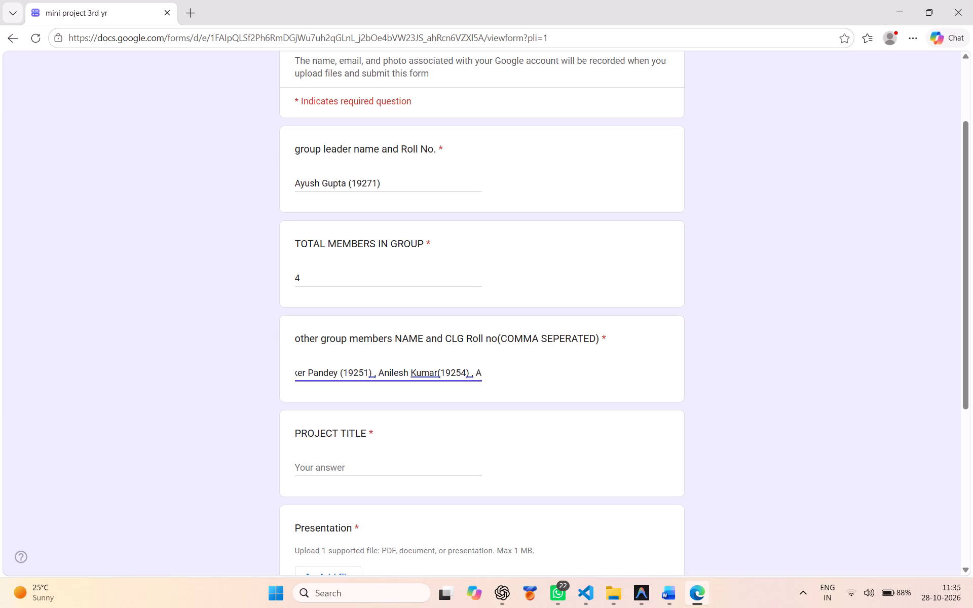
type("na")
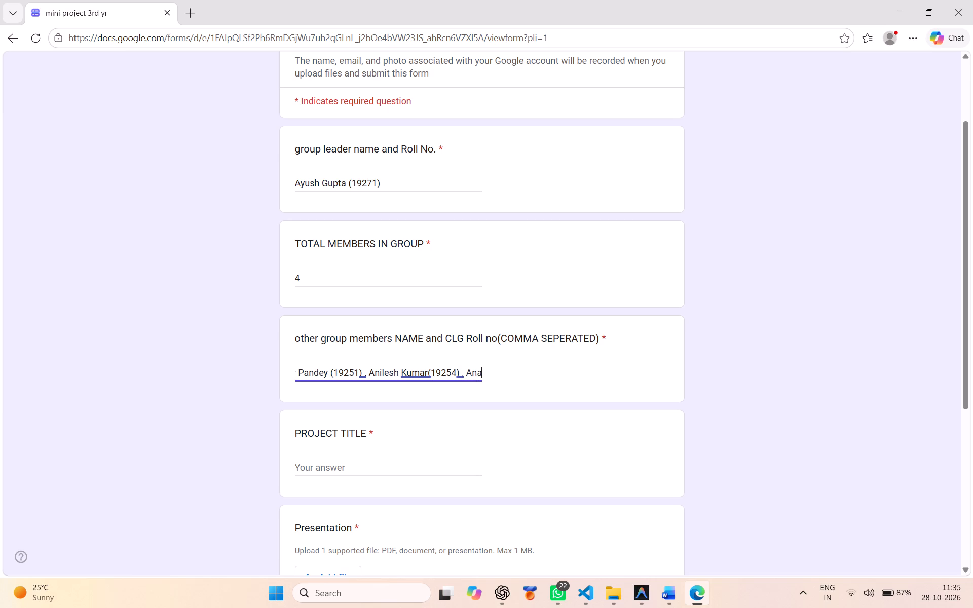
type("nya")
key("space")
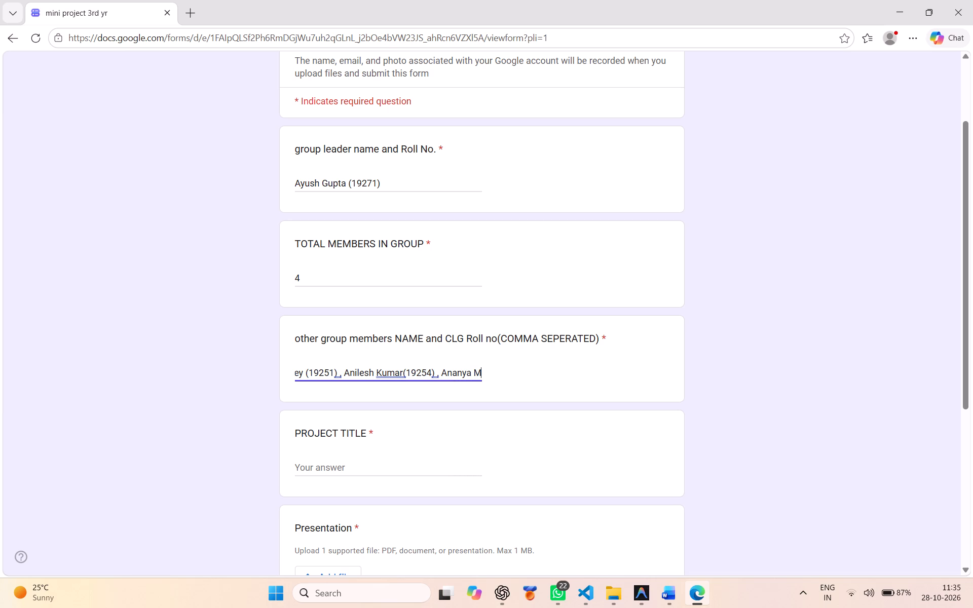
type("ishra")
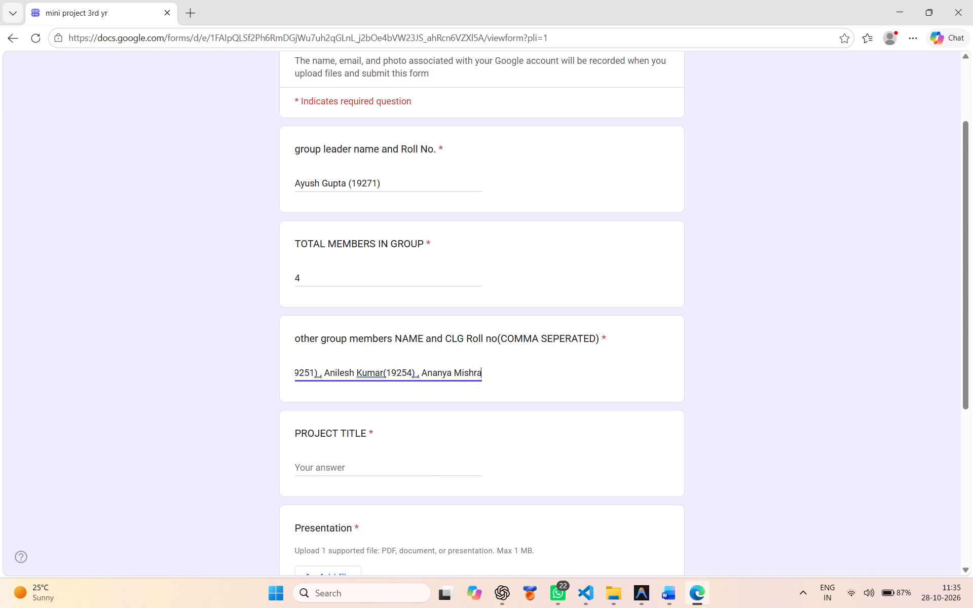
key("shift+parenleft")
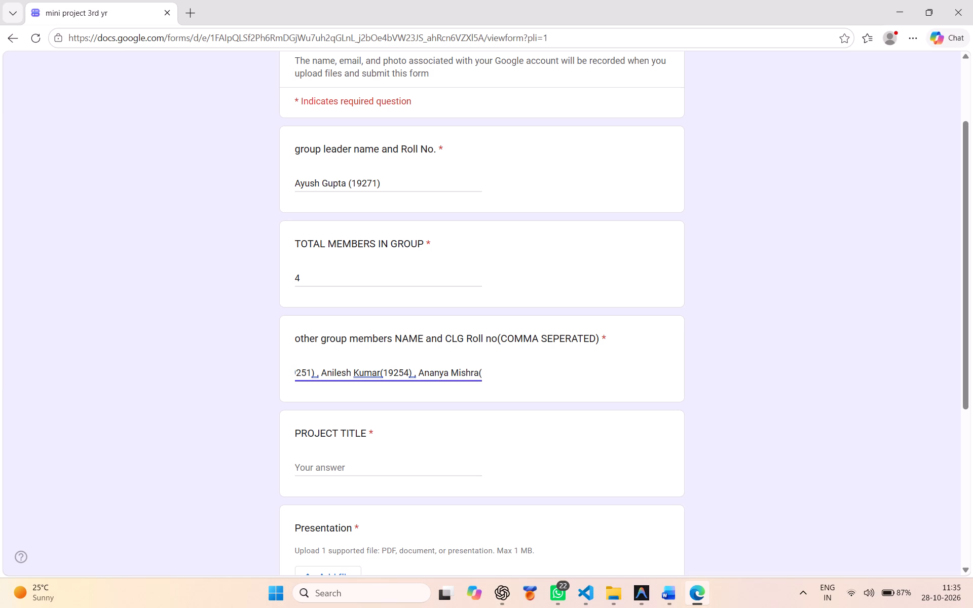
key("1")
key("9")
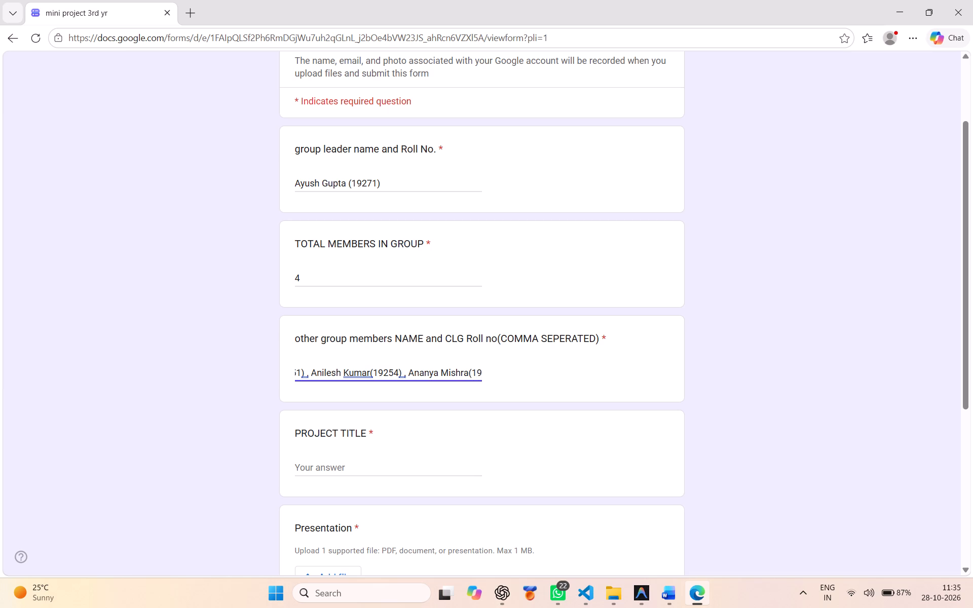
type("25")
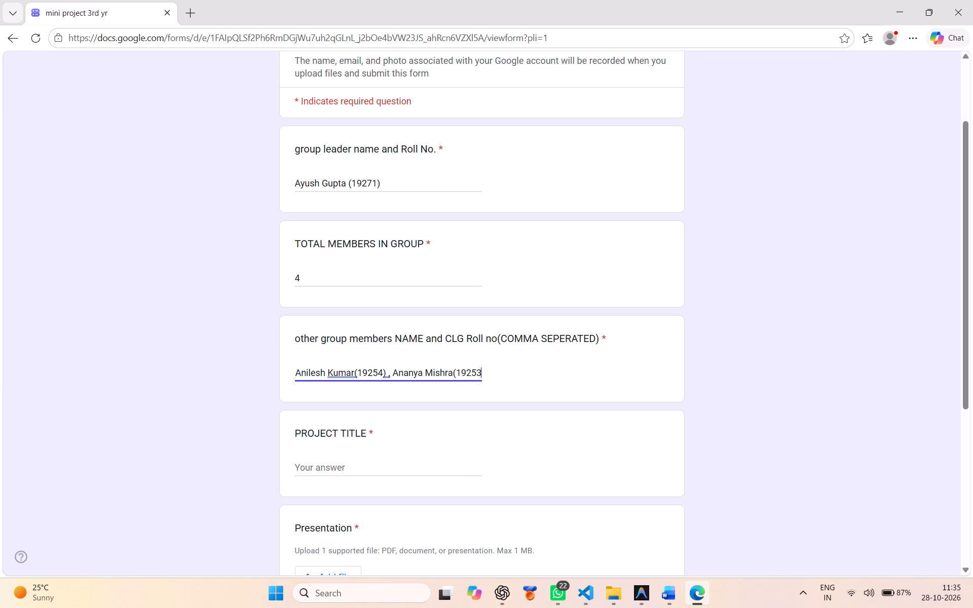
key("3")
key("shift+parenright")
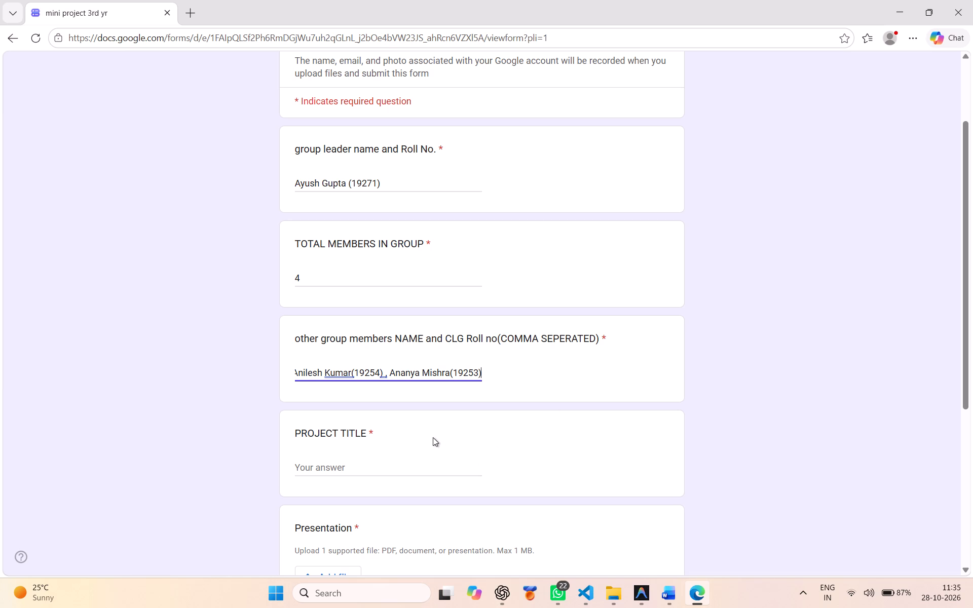
Enter "climate twin ai project" as the project title answer.
left_click(378, 467)
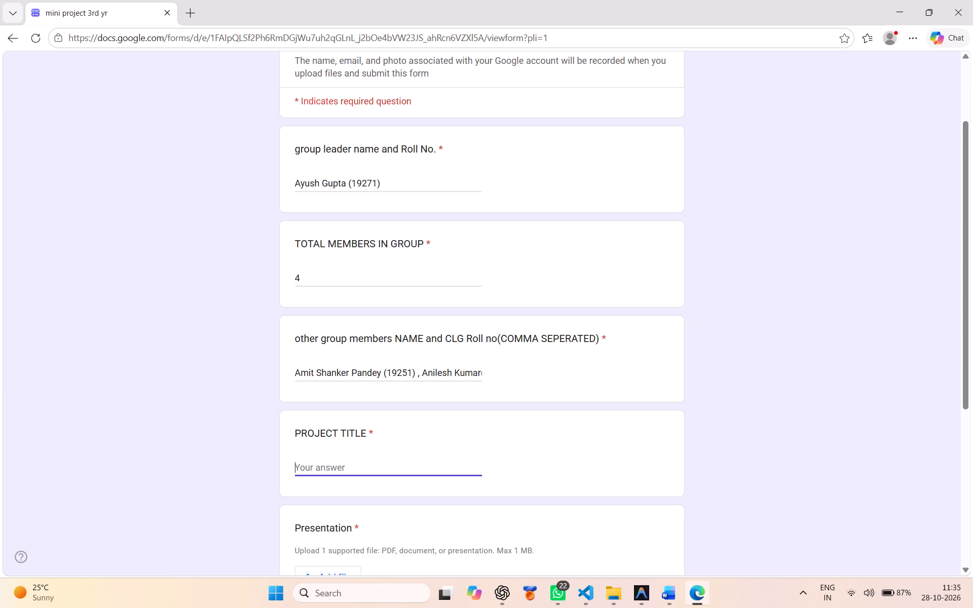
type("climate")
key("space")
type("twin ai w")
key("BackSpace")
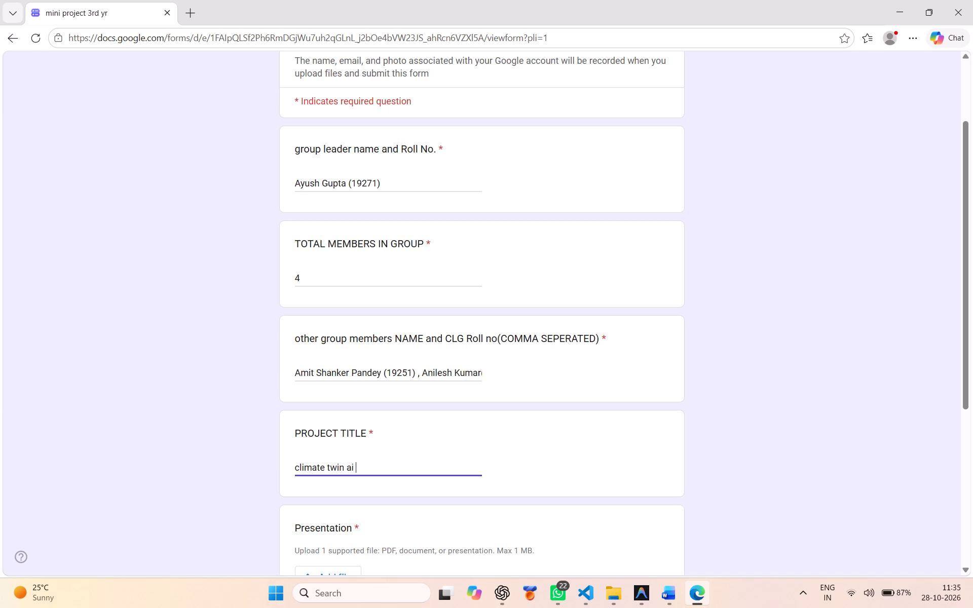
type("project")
Capitalise the first letters of the title's last two words so they read "Ai Project".
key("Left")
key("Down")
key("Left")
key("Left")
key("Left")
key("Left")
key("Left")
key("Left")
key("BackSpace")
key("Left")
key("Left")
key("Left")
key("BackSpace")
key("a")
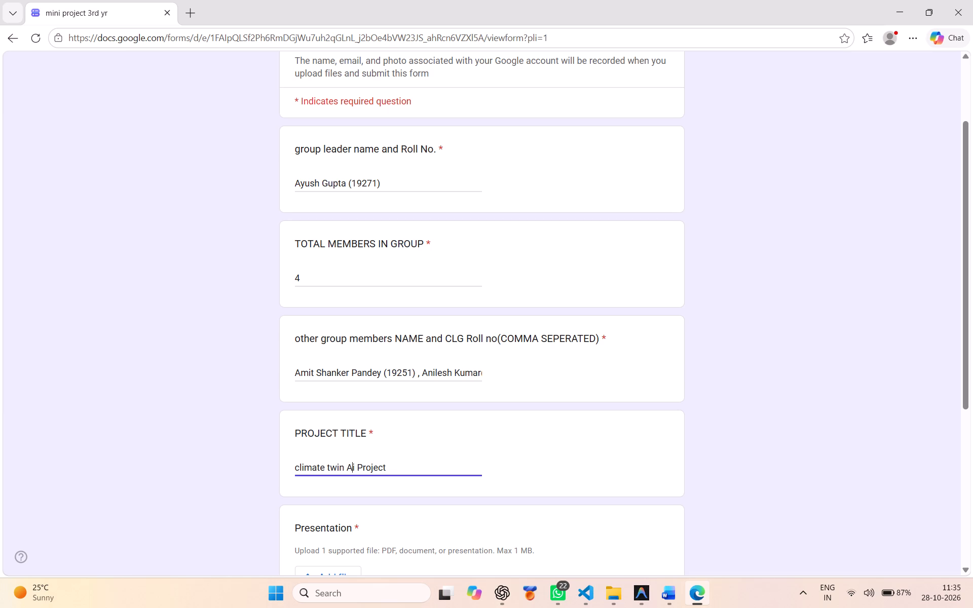
Capitalise the first letters of the title's first two words so they read "Climate Twin".
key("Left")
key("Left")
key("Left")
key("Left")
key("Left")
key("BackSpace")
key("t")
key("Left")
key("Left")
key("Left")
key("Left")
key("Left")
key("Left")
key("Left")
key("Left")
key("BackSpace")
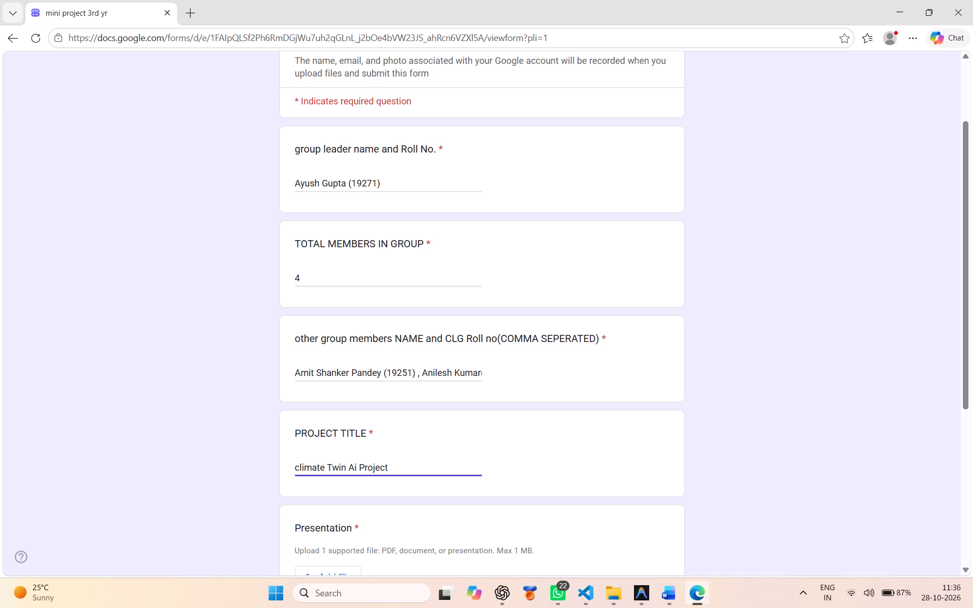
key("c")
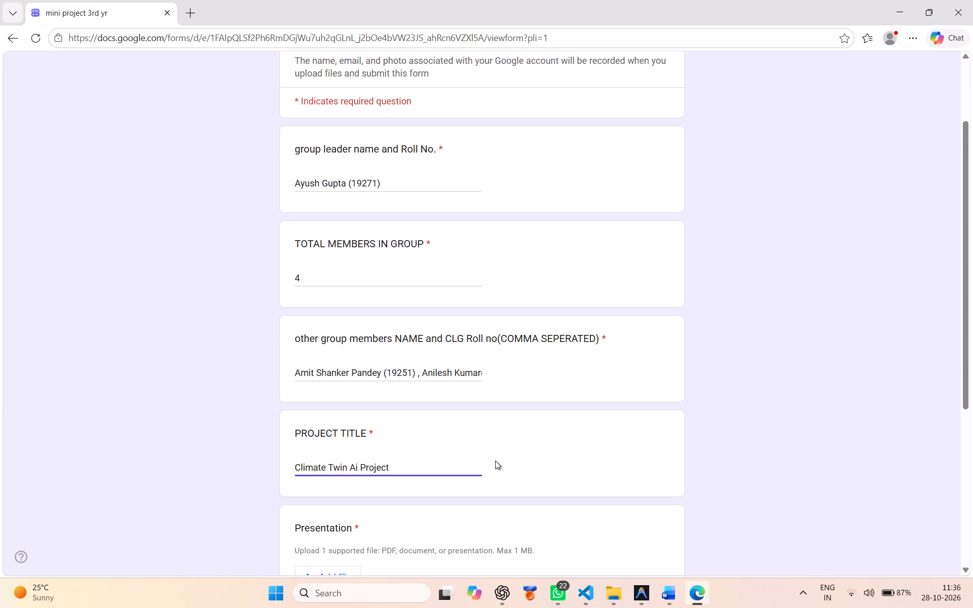
Go on to the form's Presentation and SYNOPSIS file upload questions.
scroll(495, 461, "down", 2)
scroll(475, 318, "down", 1)
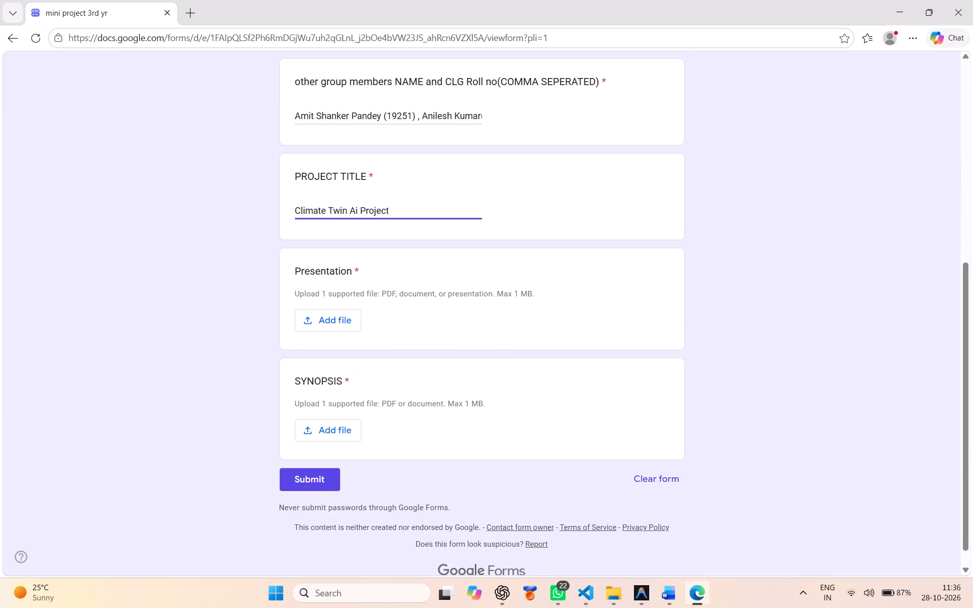
scroll(475, 318, "down", 1)
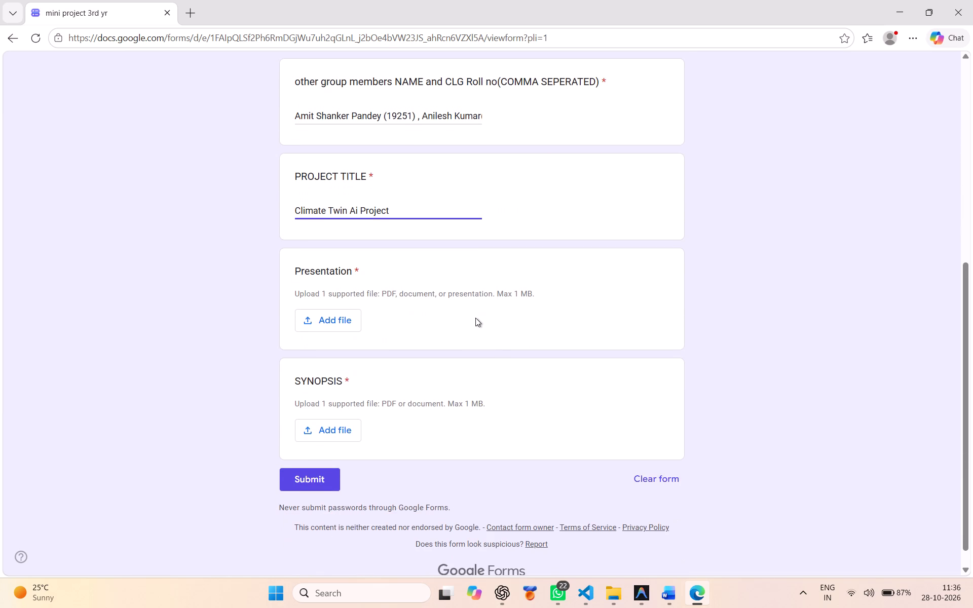
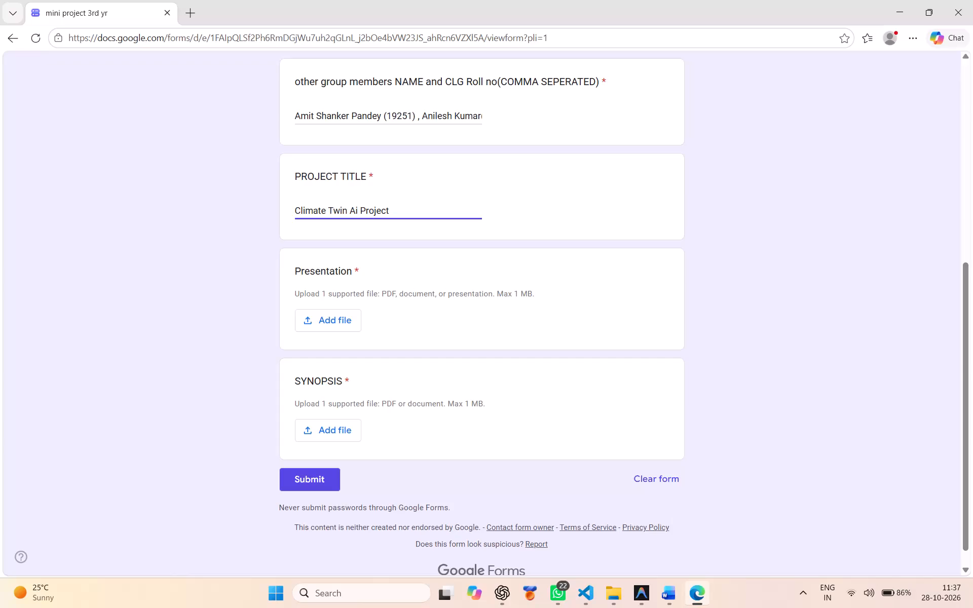
Clear the project title answer and restart it with the word "Ai".
left_click(392, 206)
key("BackSpace")
key("BackSpace")
key("BackSpace")
key("BackSpace")
key("BackSpace")
key("BackSpace")
key("BackSpace")
key("BackSpace")
key("BackSpace")
key("BackSpace")
key("BackSpace")
key("BackSpace")
key("BackSpace")
key("BackSpace")
key("BackSpace")
key("BackSpace")
key("BackSpace")
key("BackSpace")
key("BackSpace")
key("BackSpace")
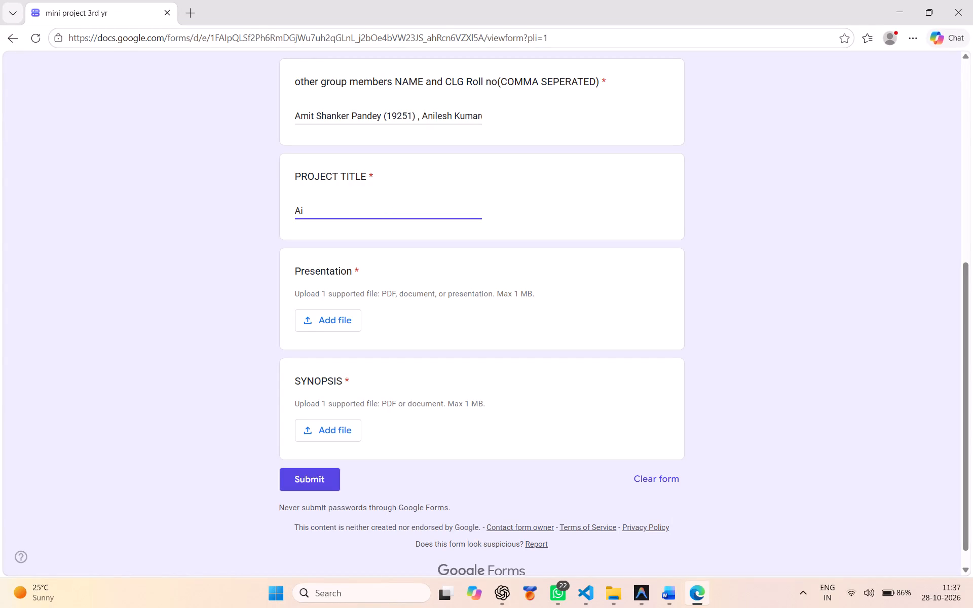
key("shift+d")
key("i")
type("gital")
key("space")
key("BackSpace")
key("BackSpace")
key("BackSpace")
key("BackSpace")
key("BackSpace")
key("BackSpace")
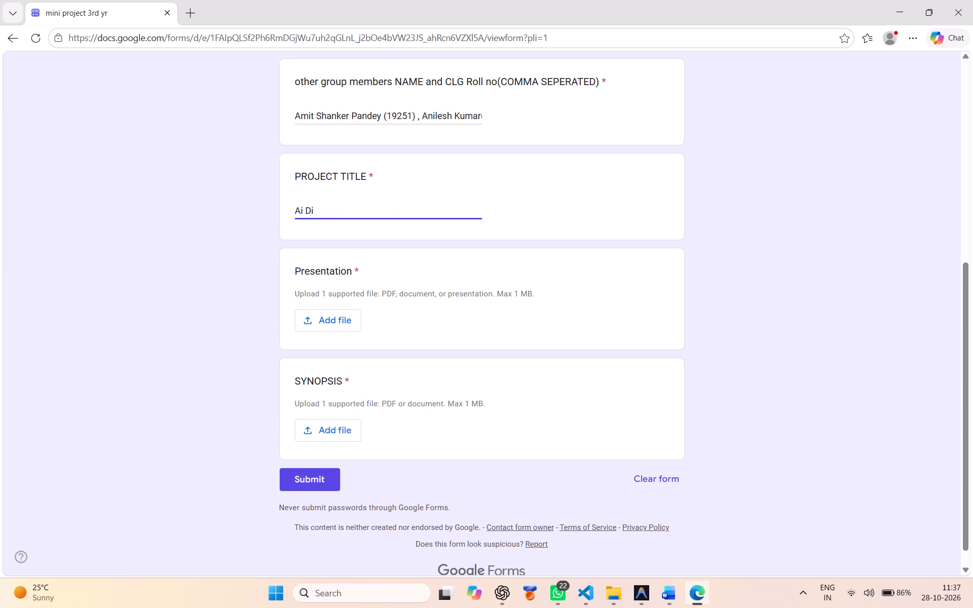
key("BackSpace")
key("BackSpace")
Continue the project title so that it reads "Ai Powered Digital".
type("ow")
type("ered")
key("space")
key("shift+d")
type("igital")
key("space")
Add the word "Twist" in title case after "Ai Powered Digital" in the project title.
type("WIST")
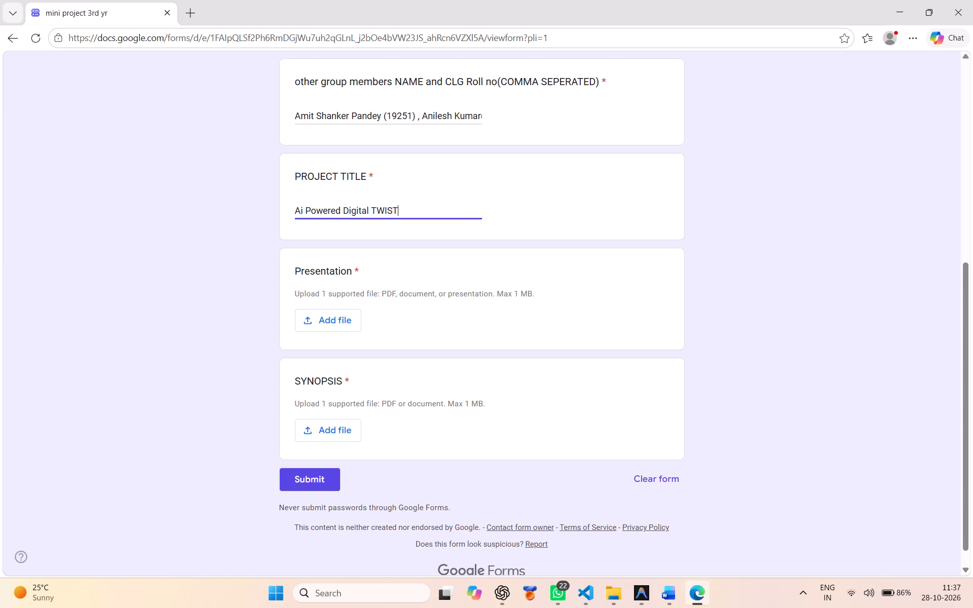
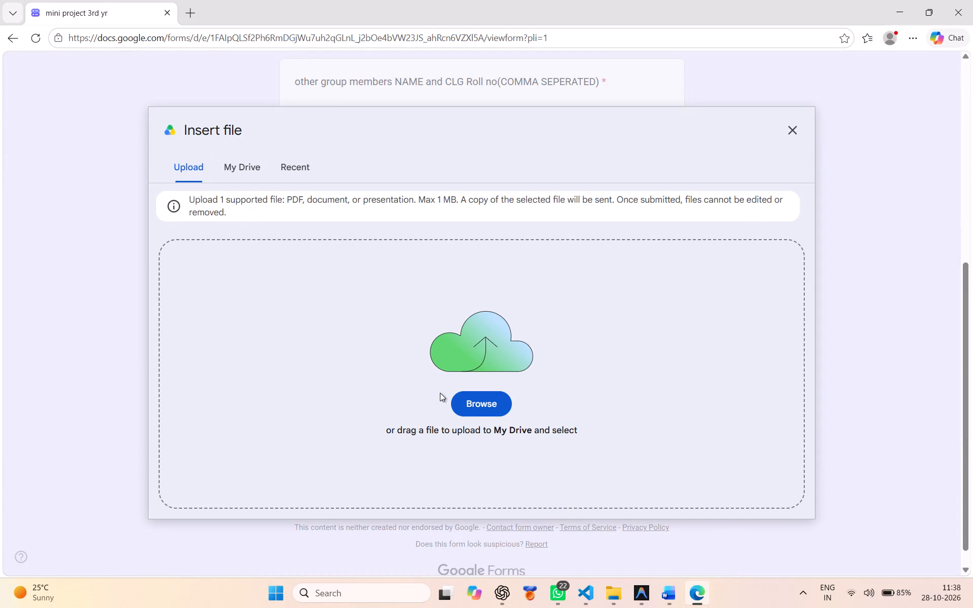
Browse for the form's upload file and search the Desktop folder for the presentation by the person's full name followed by "ppt".
left_click(483, 411)
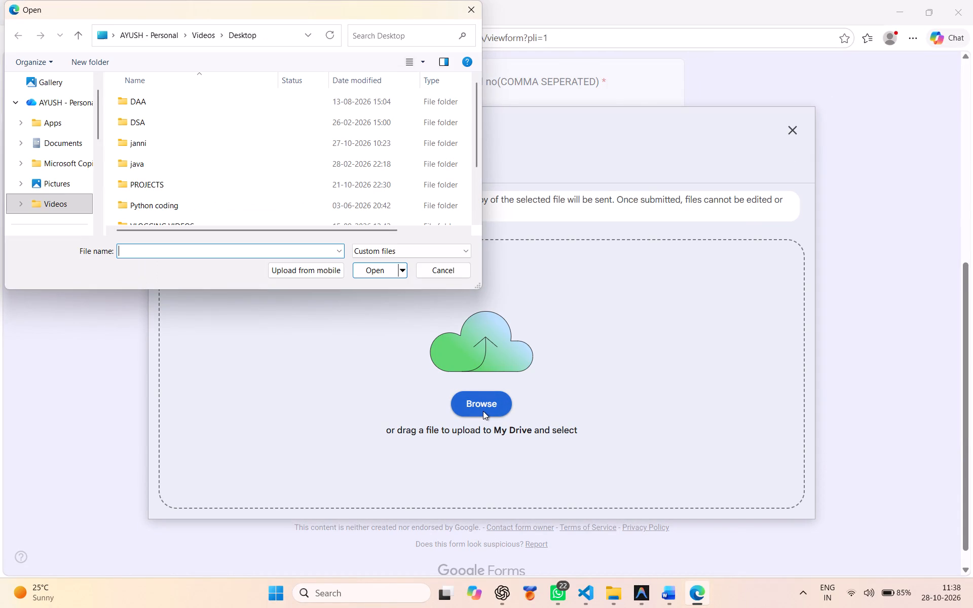
left_click(398, 33)
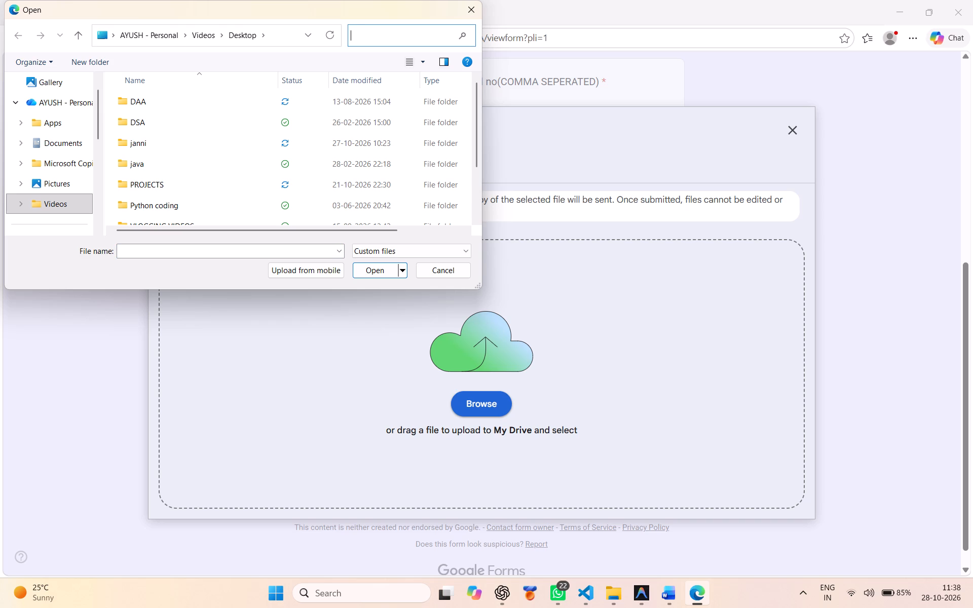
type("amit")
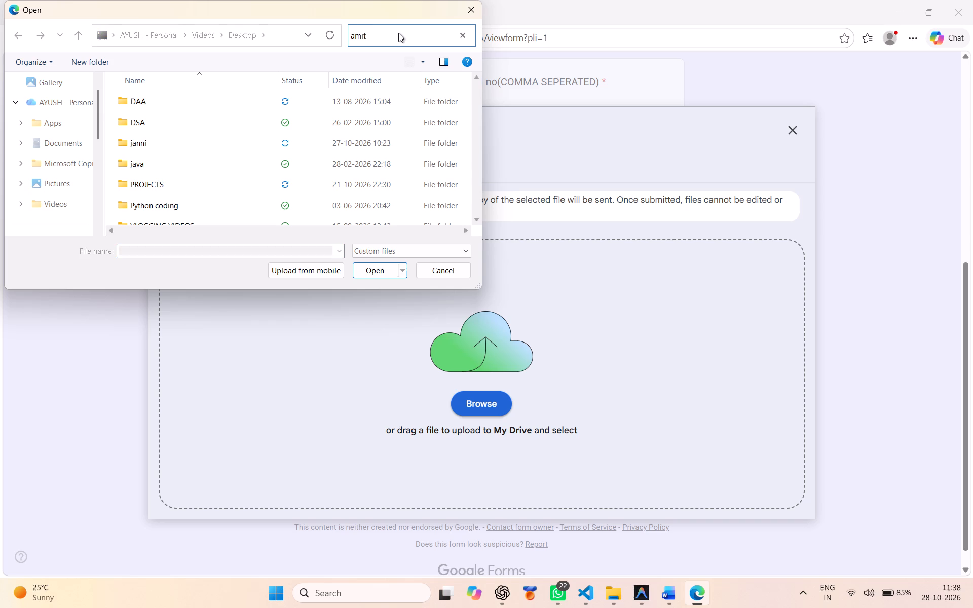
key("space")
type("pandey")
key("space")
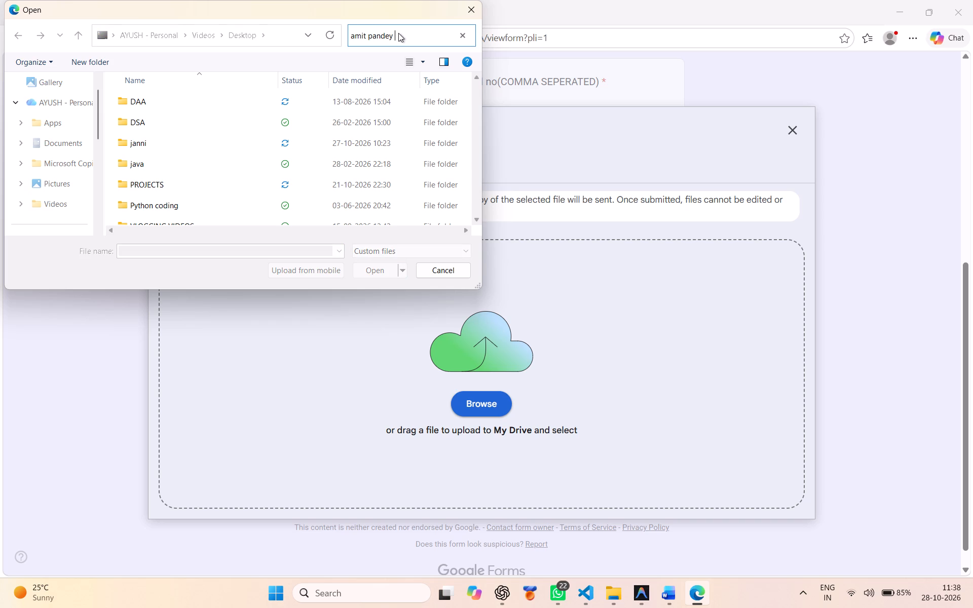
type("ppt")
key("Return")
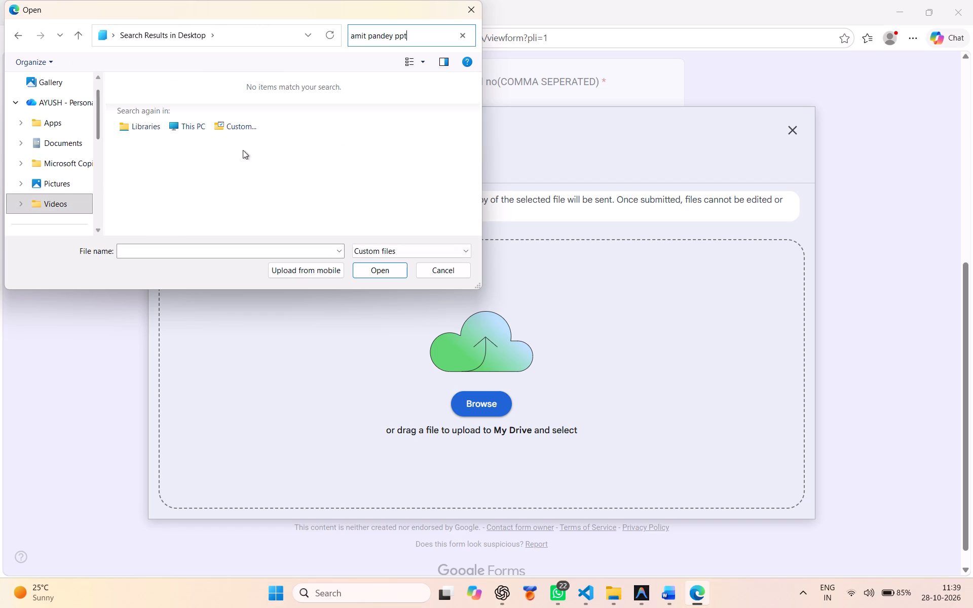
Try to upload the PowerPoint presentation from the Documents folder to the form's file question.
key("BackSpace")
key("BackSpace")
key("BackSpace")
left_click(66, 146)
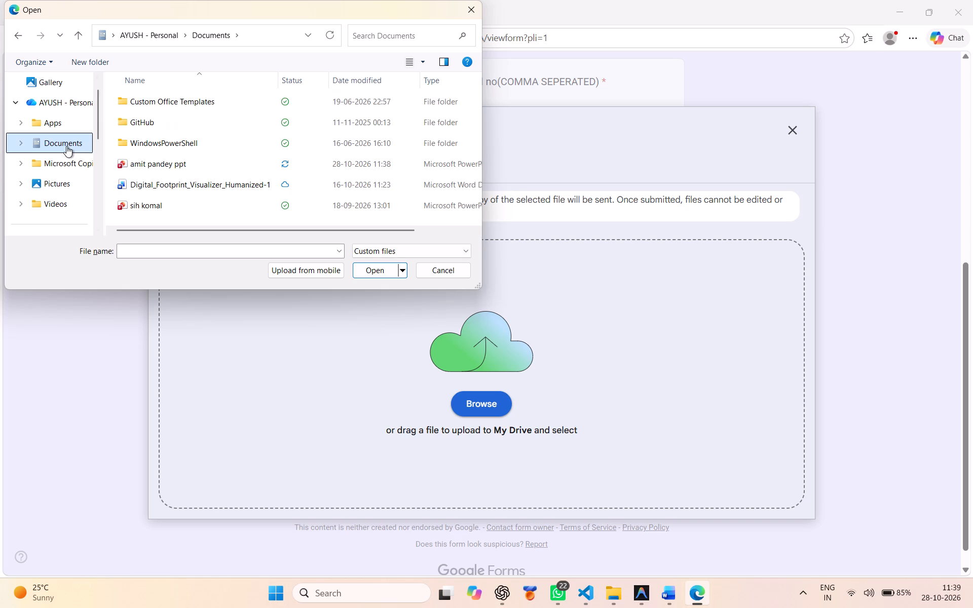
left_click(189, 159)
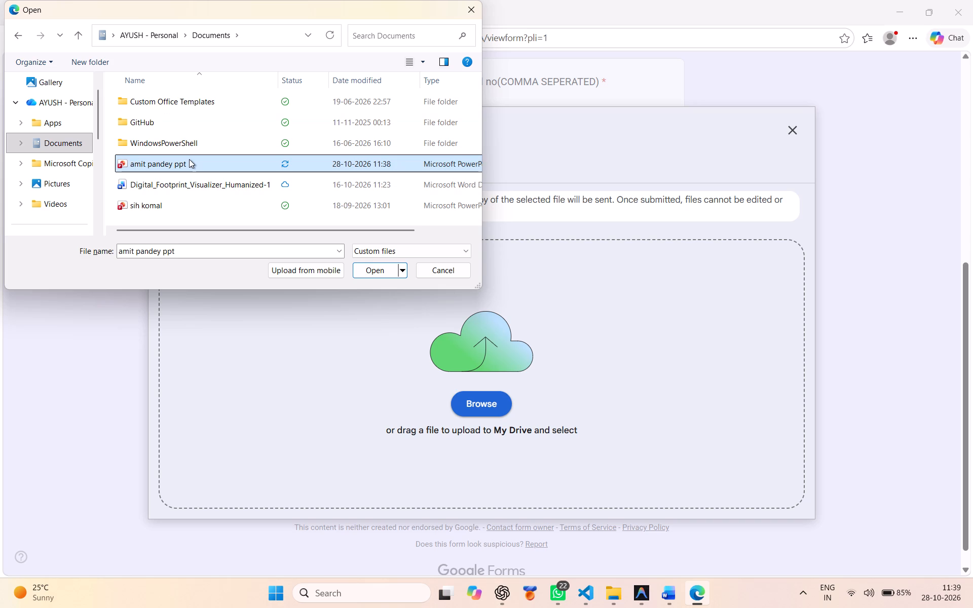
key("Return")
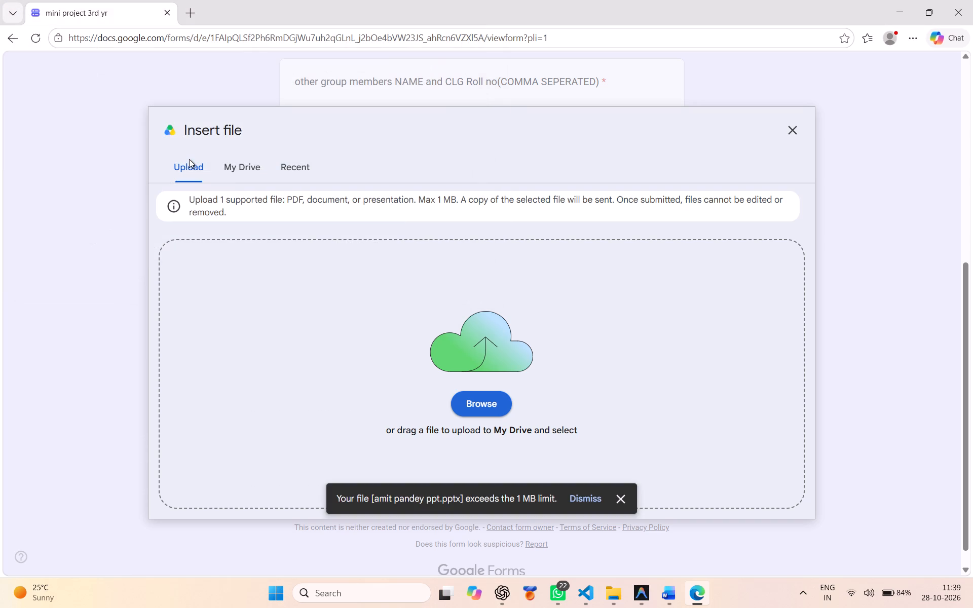
Search the web for "pdf compressor" in a new tab and open iLovePDF's Compress PDF page.
left_click(193, 15)
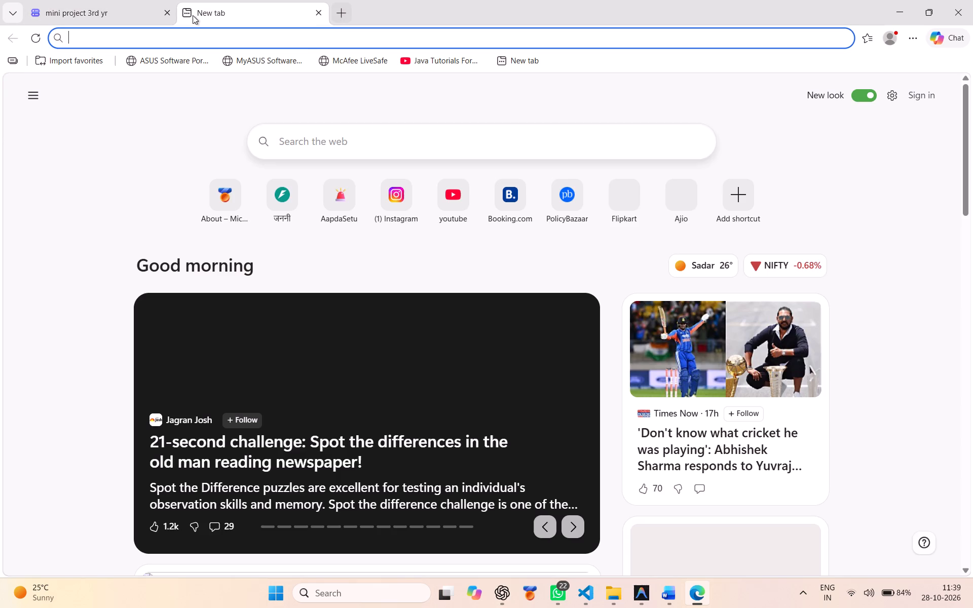
left_click(310, 143)
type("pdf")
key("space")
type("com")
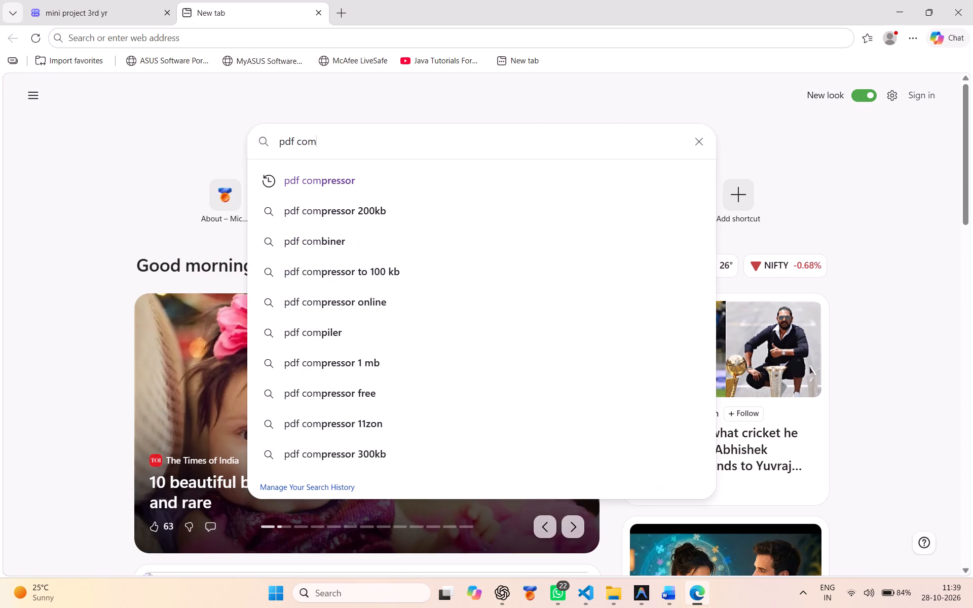
left_click(292, 183)
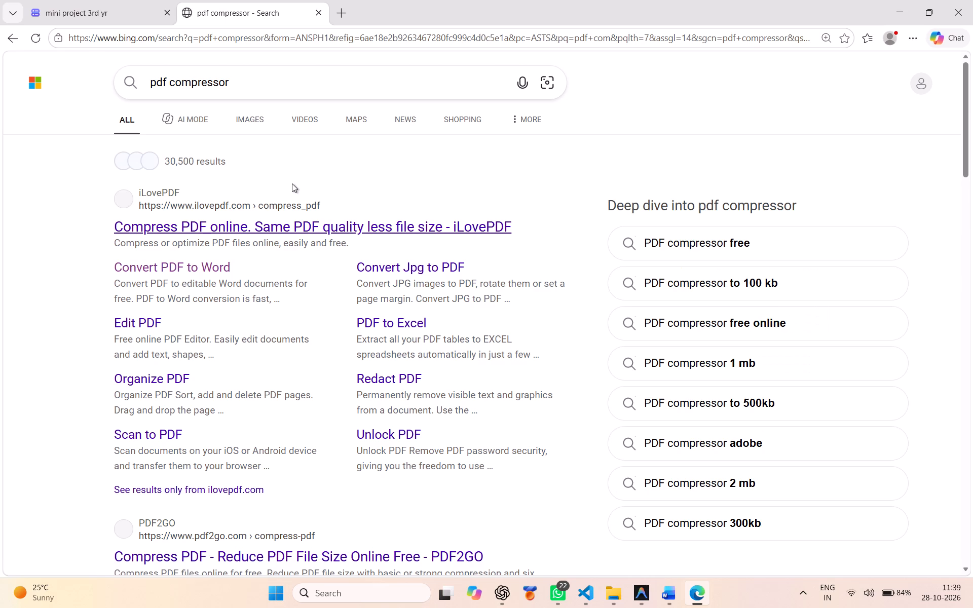
left_click(289, 222)
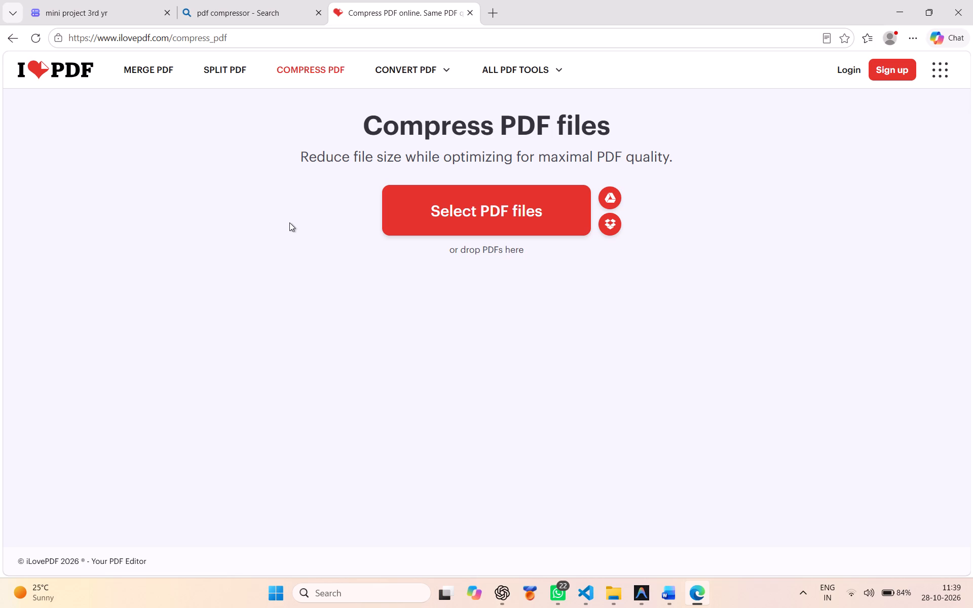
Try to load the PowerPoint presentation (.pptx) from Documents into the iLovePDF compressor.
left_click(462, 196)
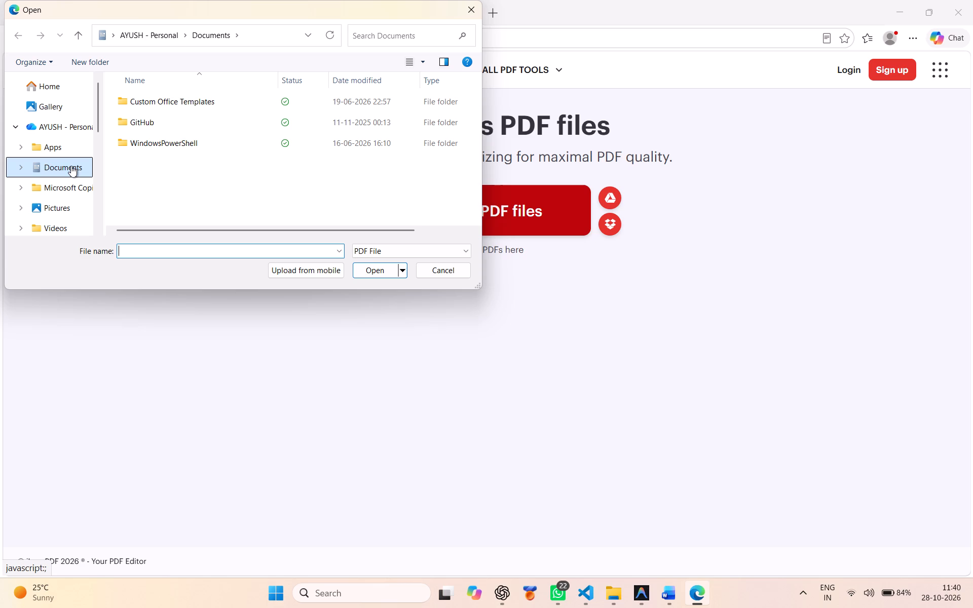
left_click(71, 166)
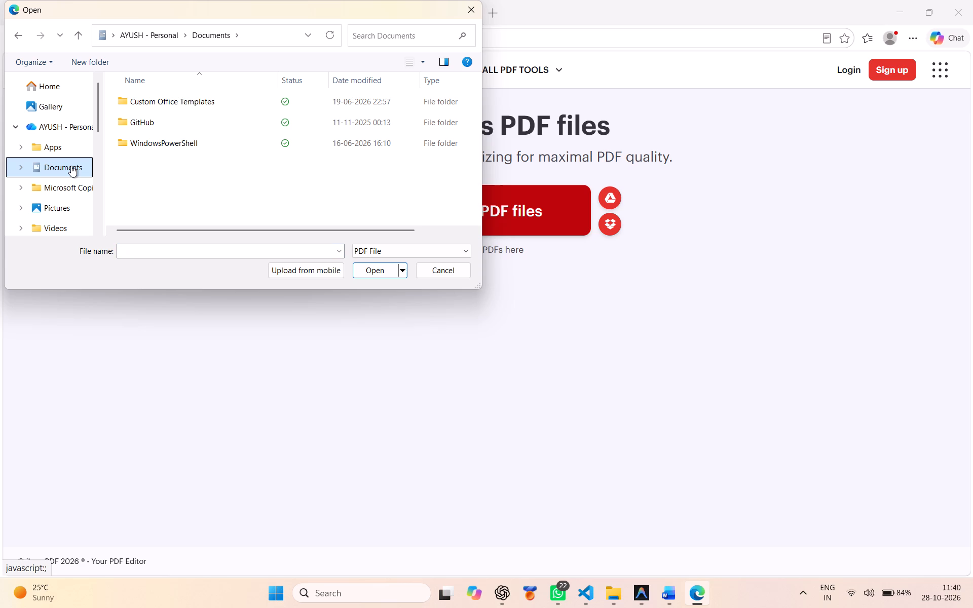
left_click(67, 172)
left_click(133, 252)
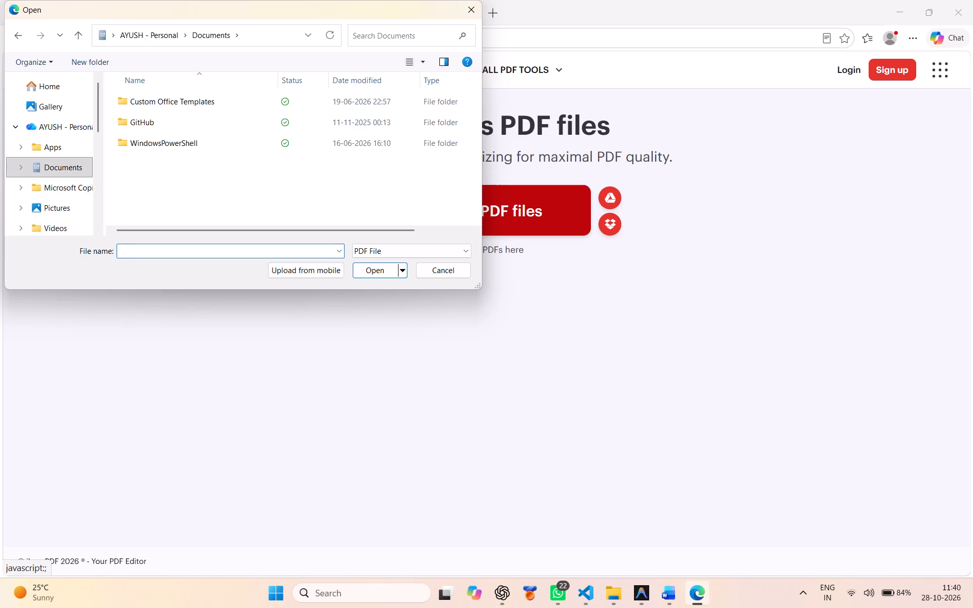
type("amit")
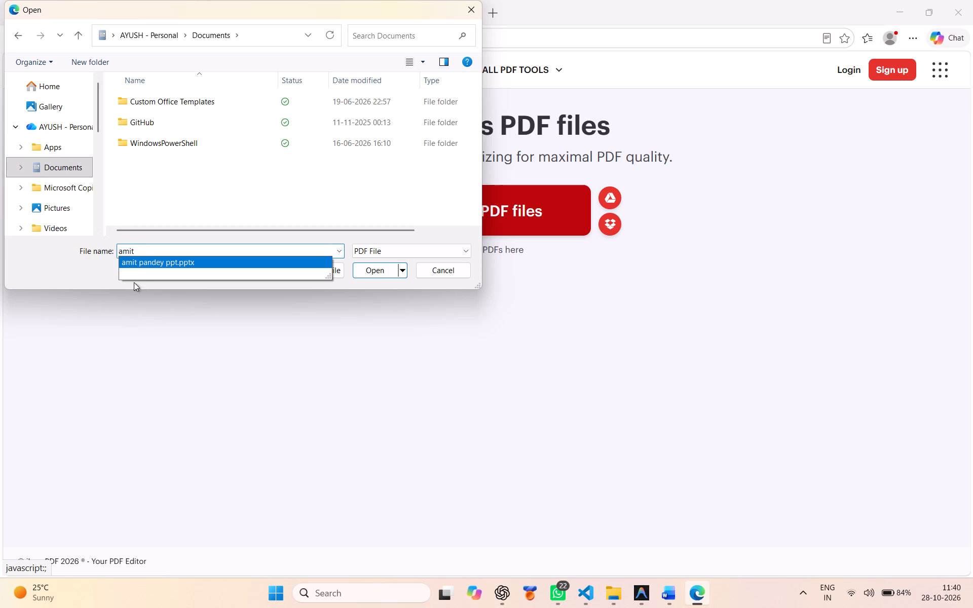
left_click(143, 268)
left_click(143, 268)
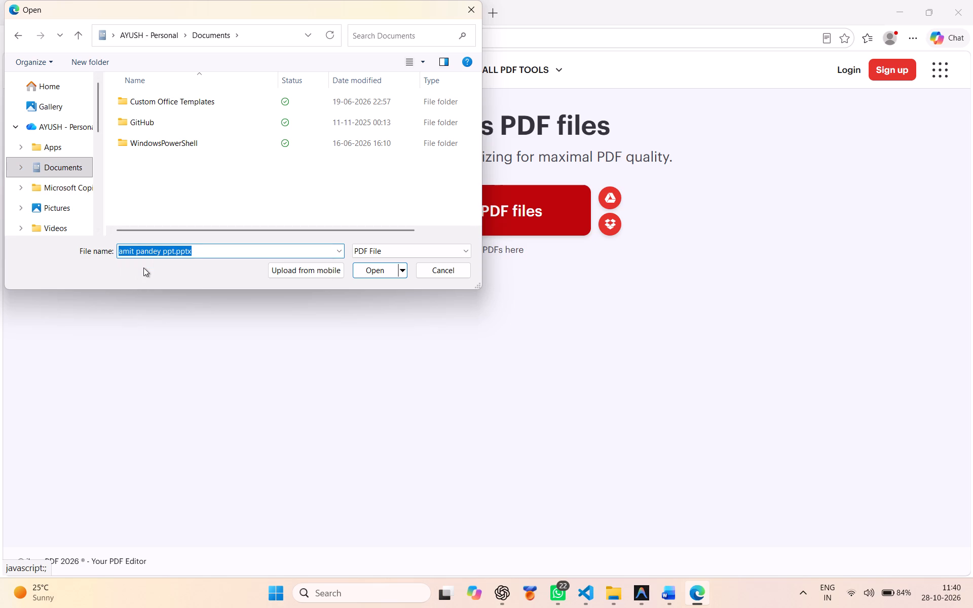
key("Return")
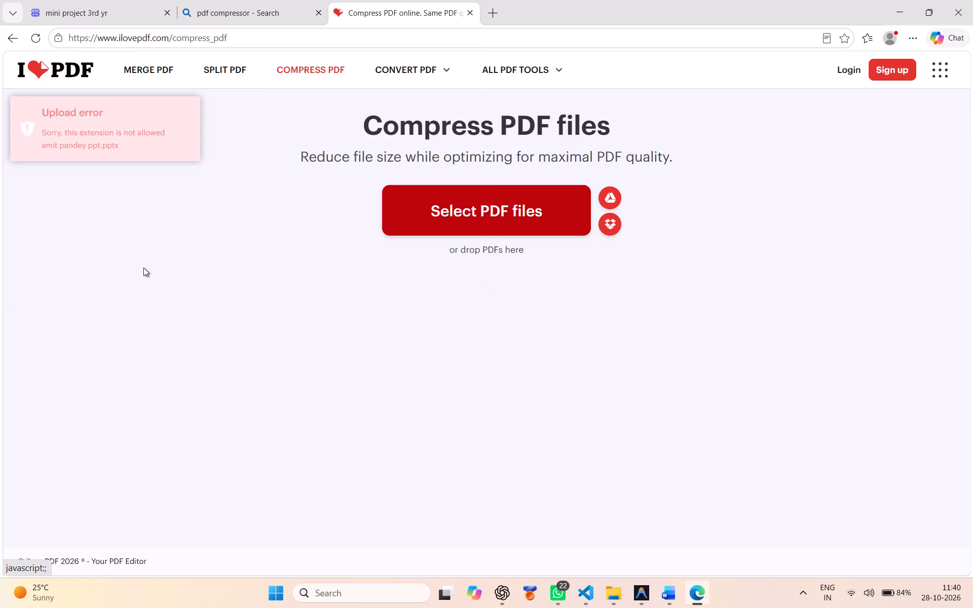
left_click(455, 203)
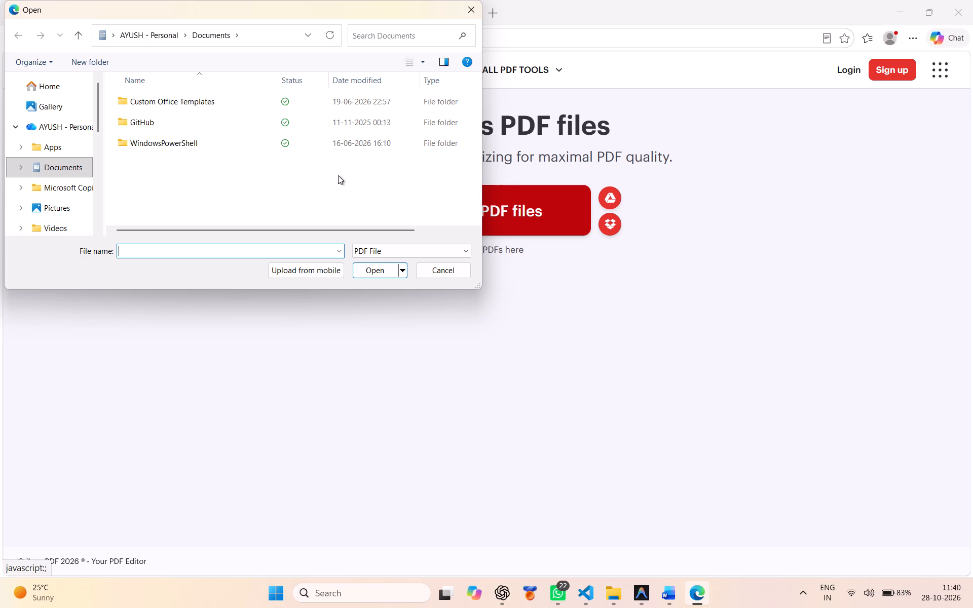
left_click(378, 36)
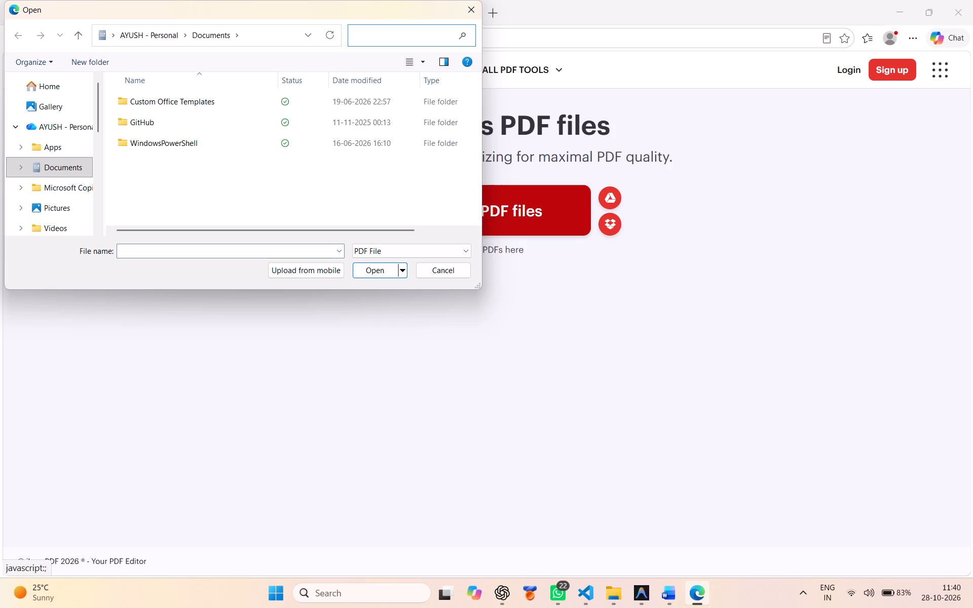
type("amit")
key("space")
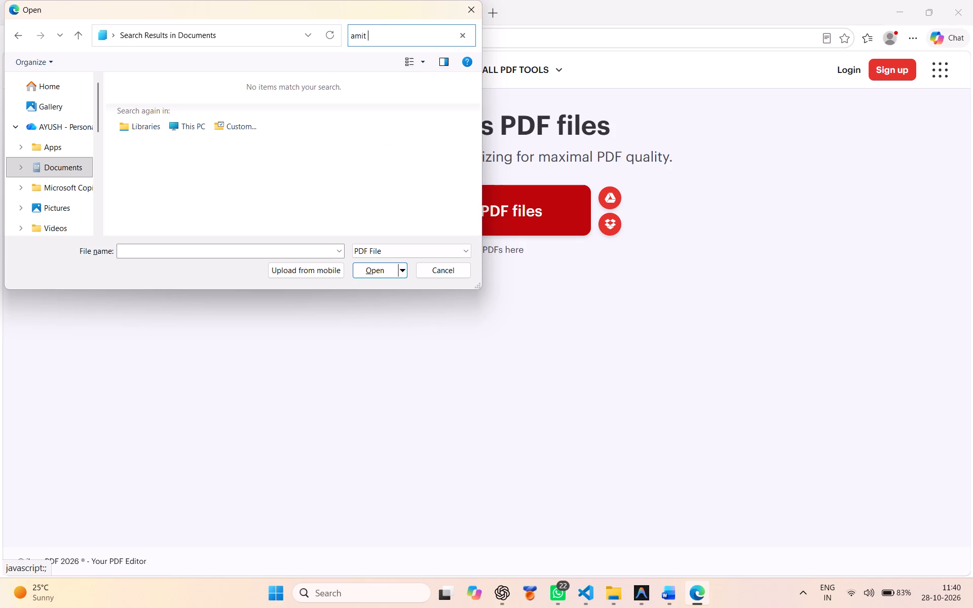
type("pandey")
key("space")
left_click(65, 169)
left_click(65, 169)
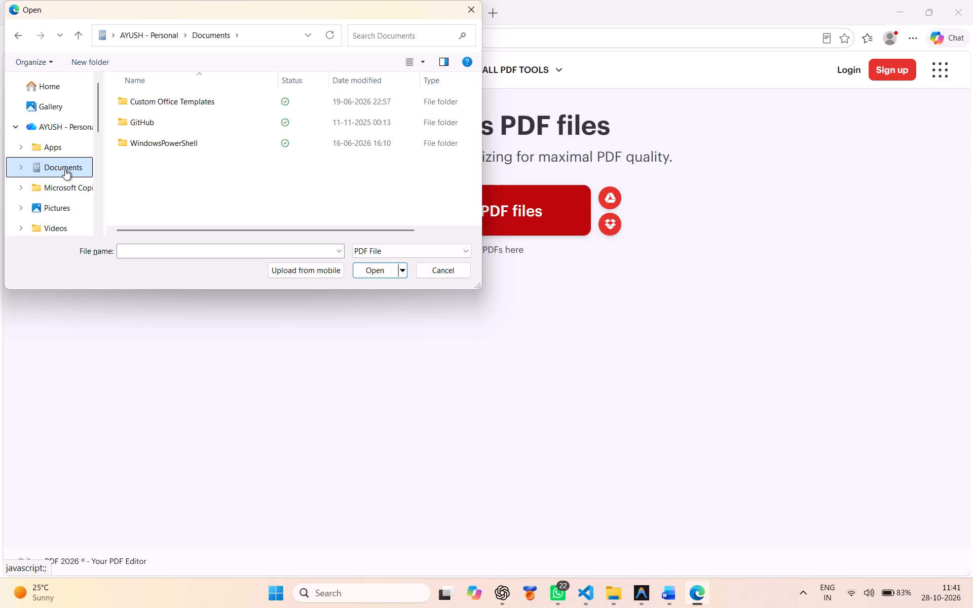
left_click(153, 98)
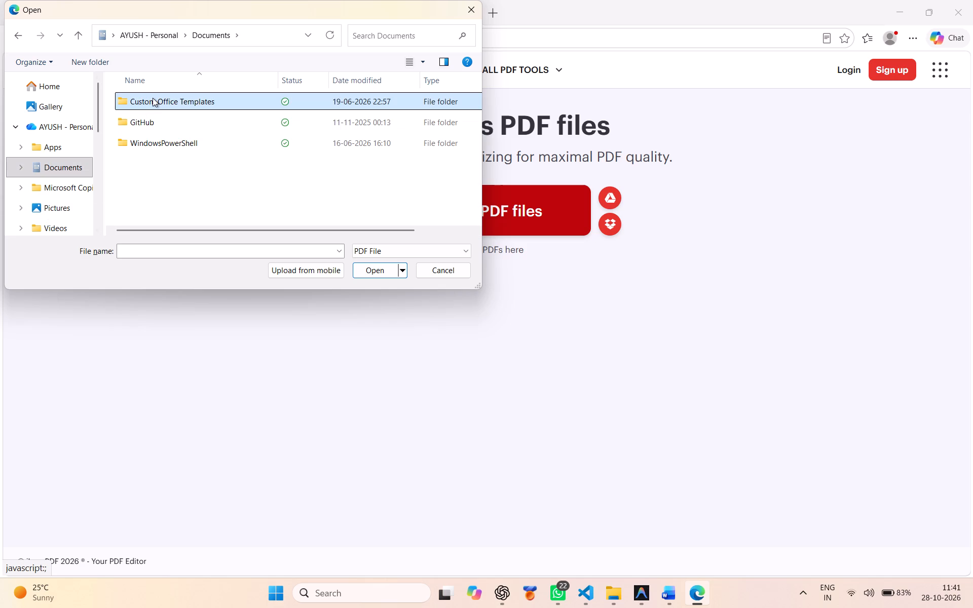
left_click(153, 98)
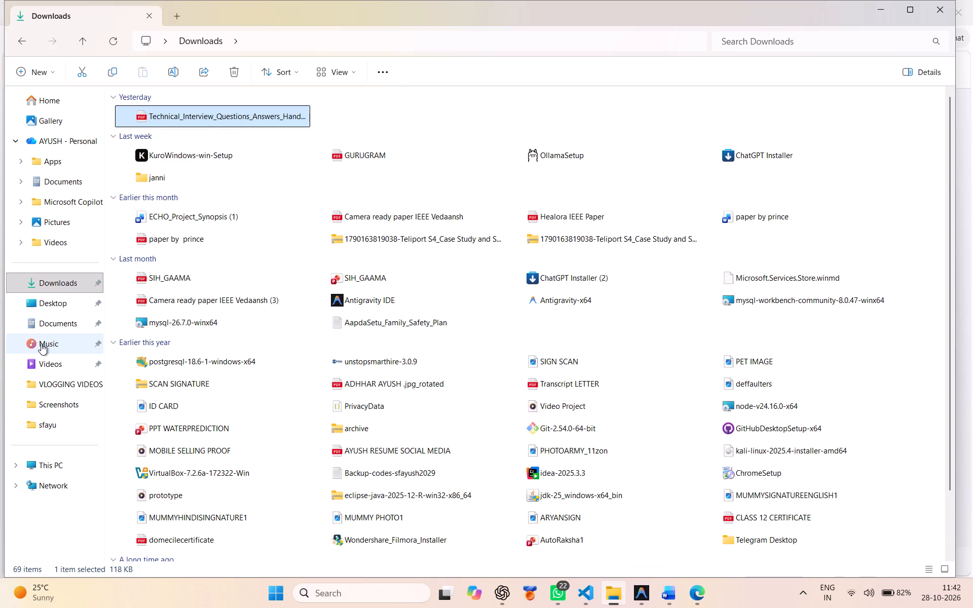
left_click(63, 315)
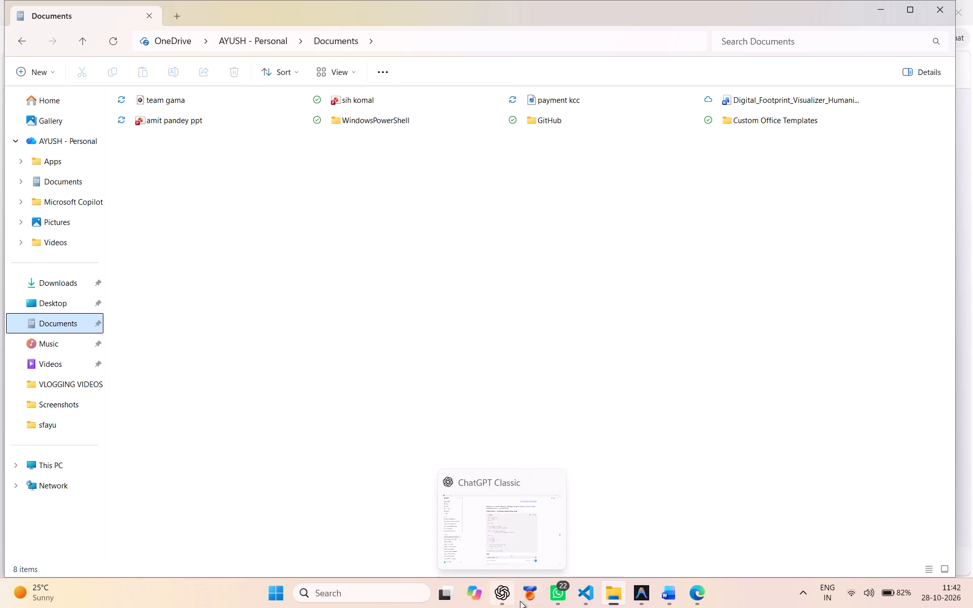
left_click(686, 598)
left_click(533, 224)
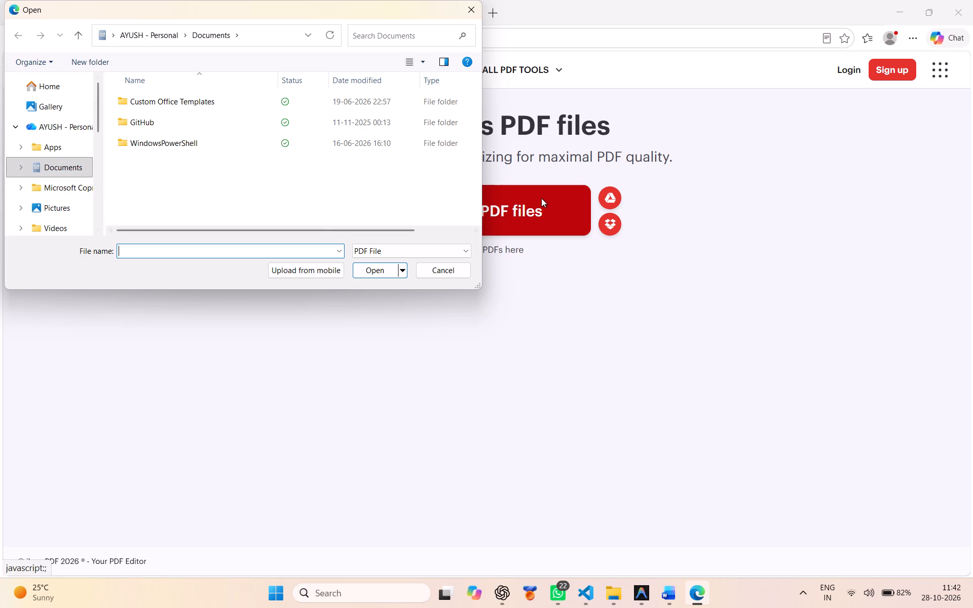
left_click_drag(554, 209, 547, 190)
left_click_drag(547, 190, 552, 139)
left_click(471, 17)
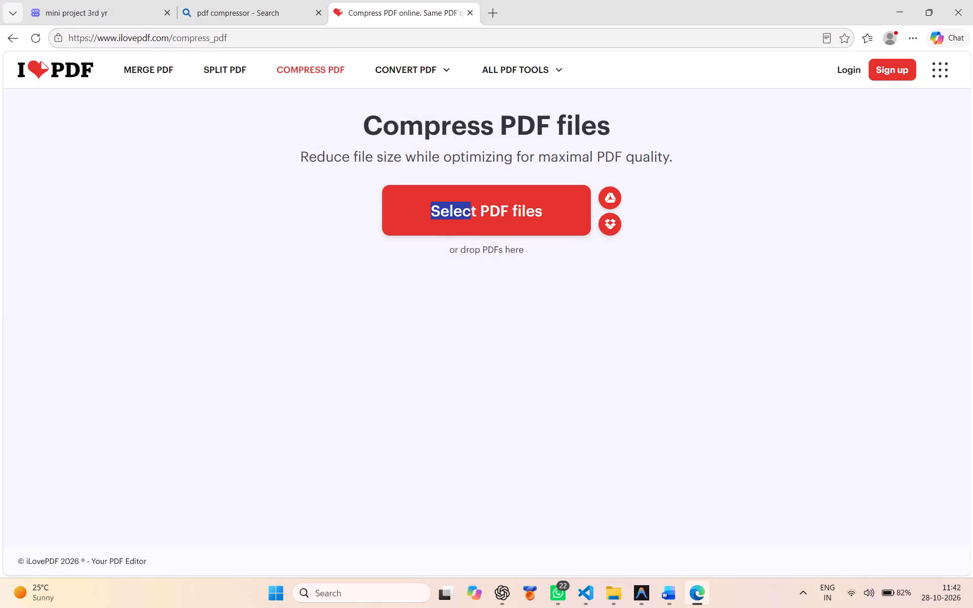
Search the web for "ppt compressor" and open the PPT Compressor site at powerpointcompressor.org.
left_click(283, 40)
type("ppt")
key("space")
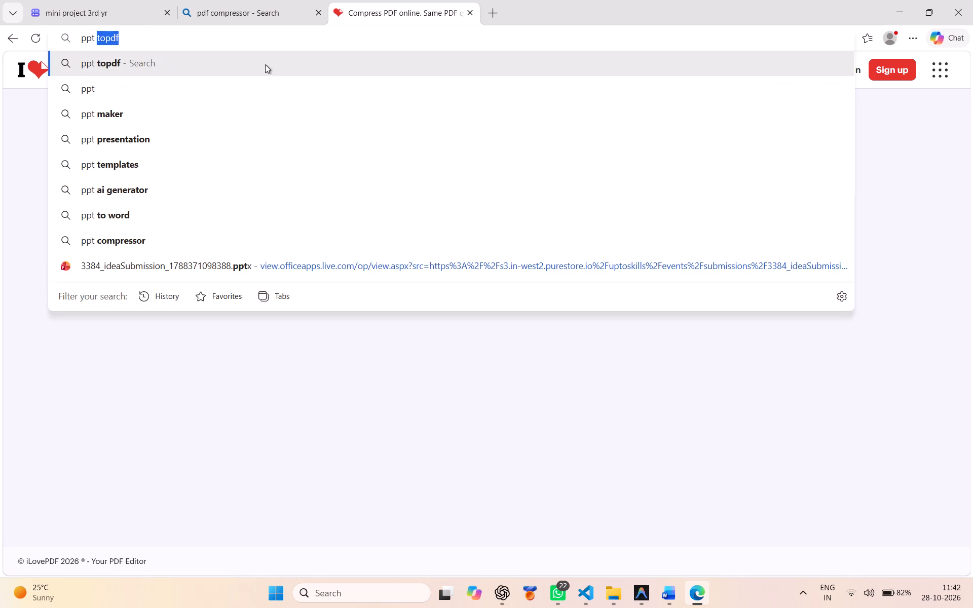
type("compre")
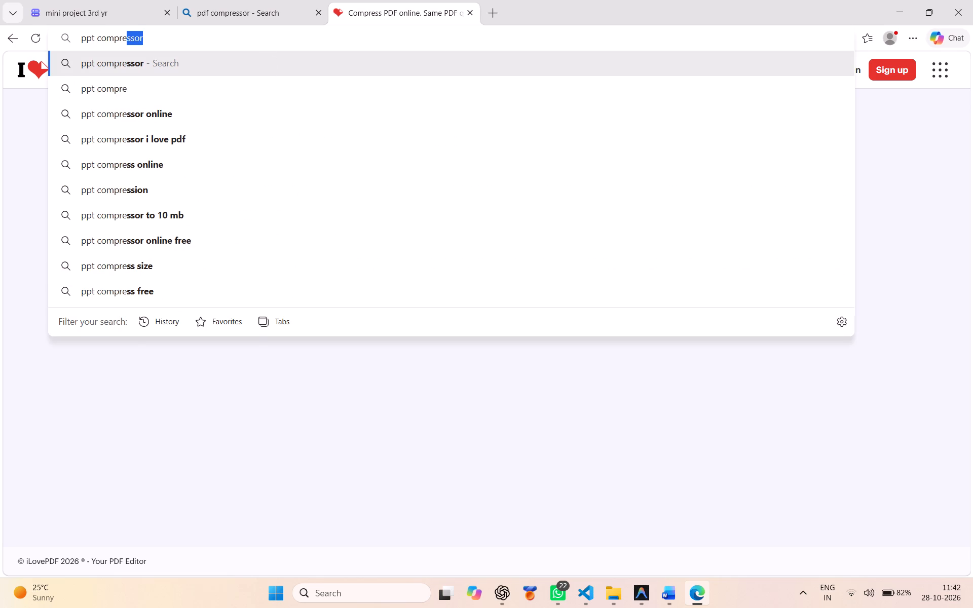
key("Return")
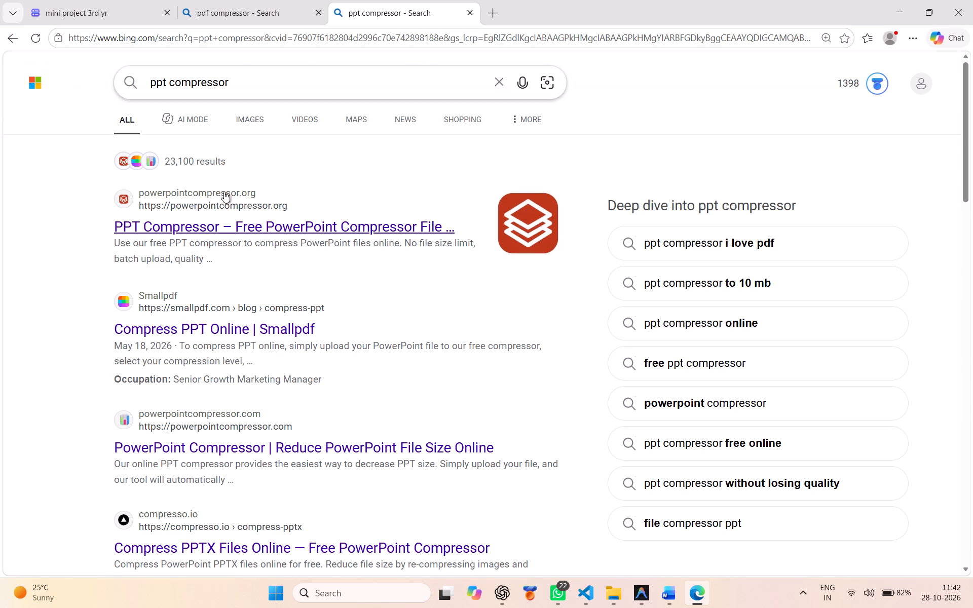
scroll(226, 287, "right", 1)
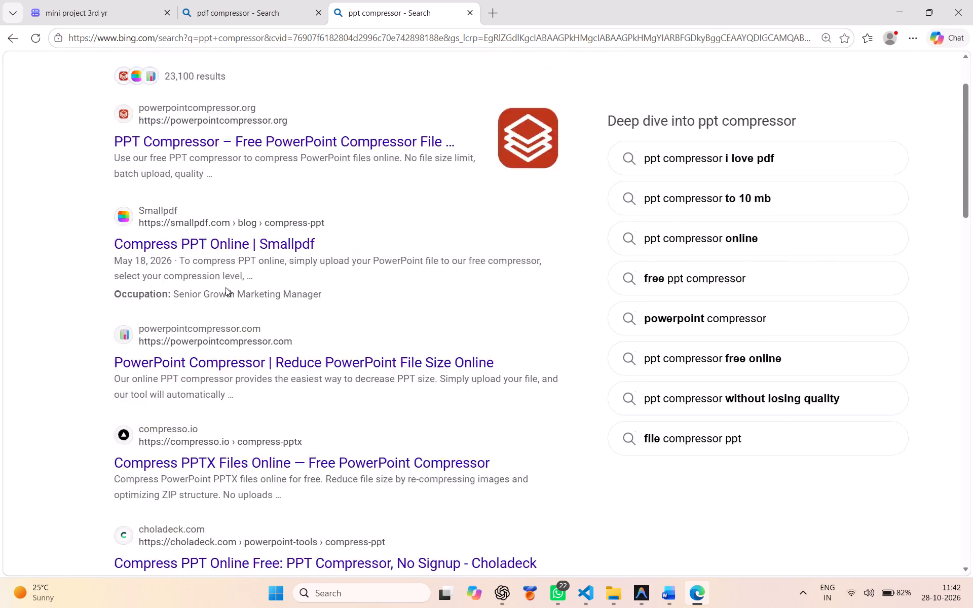
scroll(226, 287, "right", 1)
left_click(272, 205)
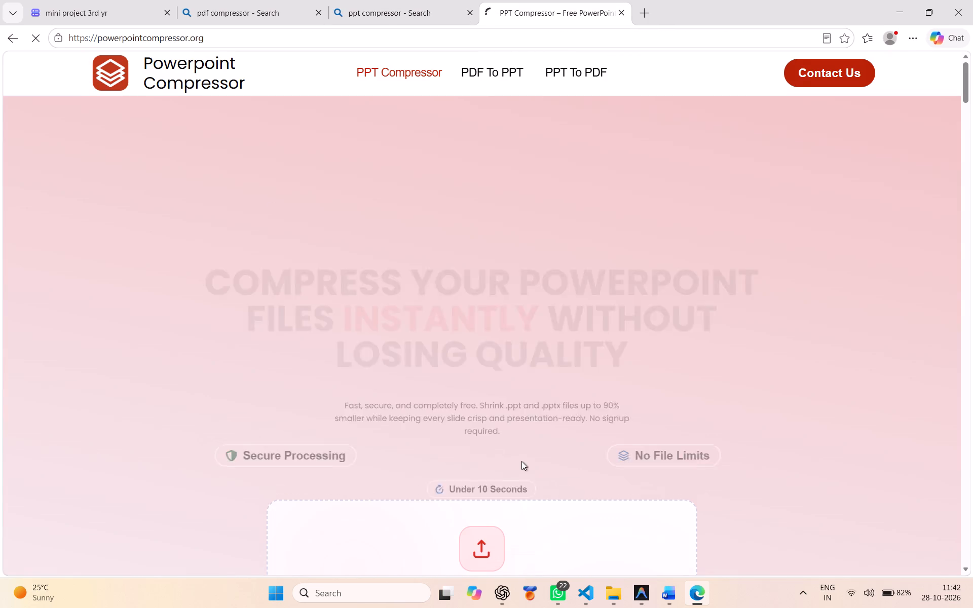
Load the project presentation (.pptx) from Documents into the PPT Compressor and compress it with the preset Medium quality and options.
scroll(652, 505, "down", 3)
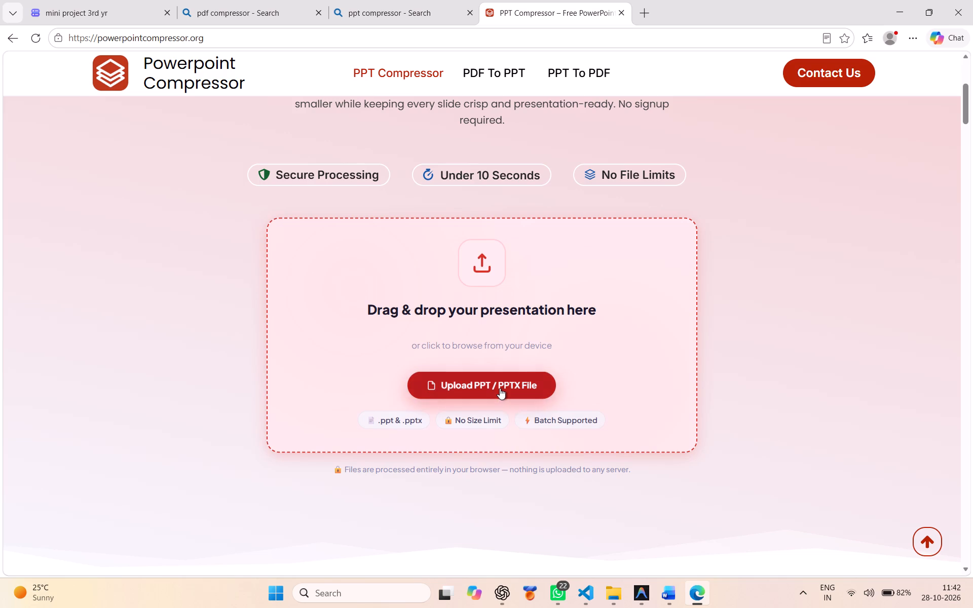
left_click(500, 388)
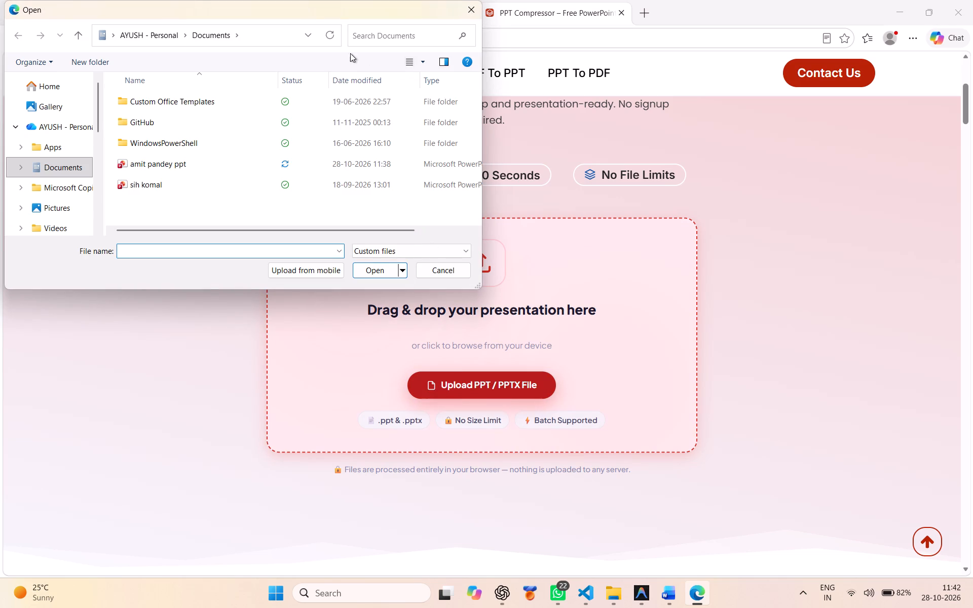
left_click(224, 172)
left_click(364, 270)
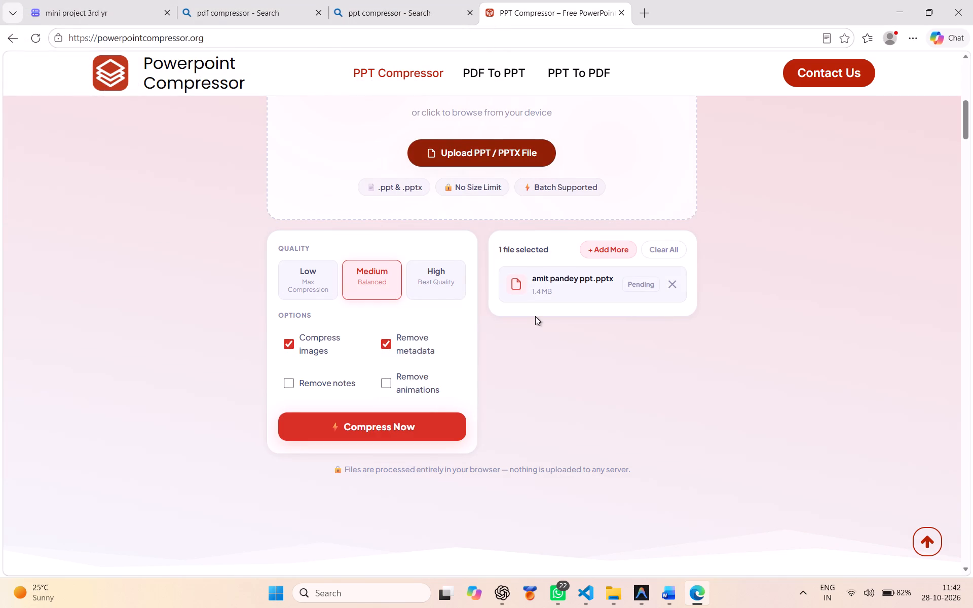
left_click(419, 423)
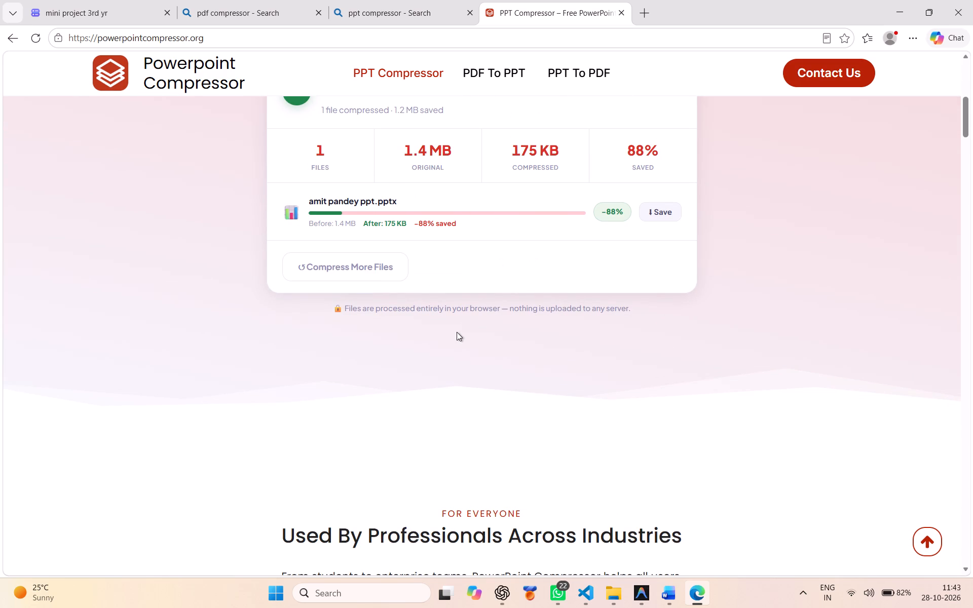
Save the compressed presentation to the computer.
scroll(457, 332, "up", 1)
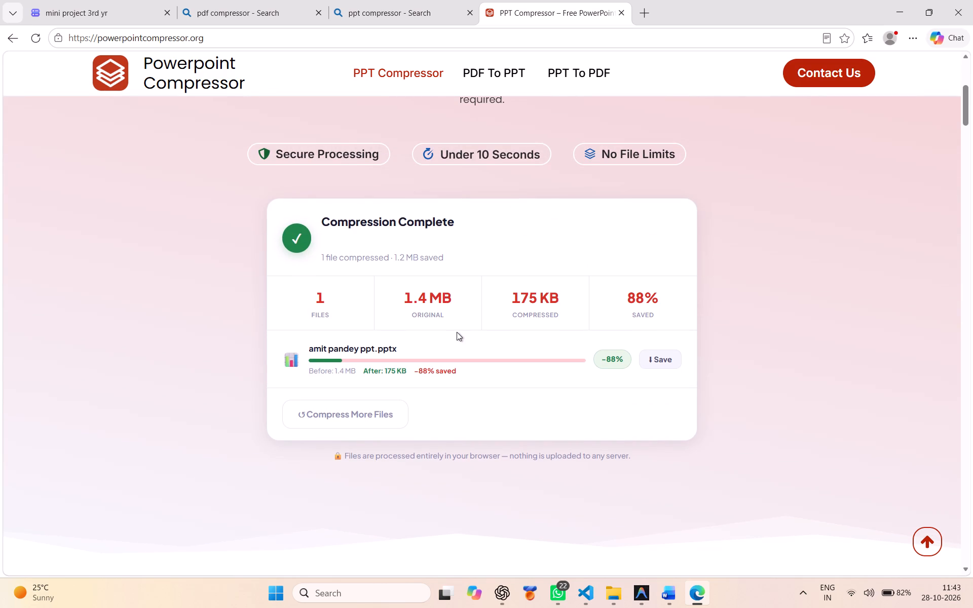
scroll(457, 332, "up", 1)
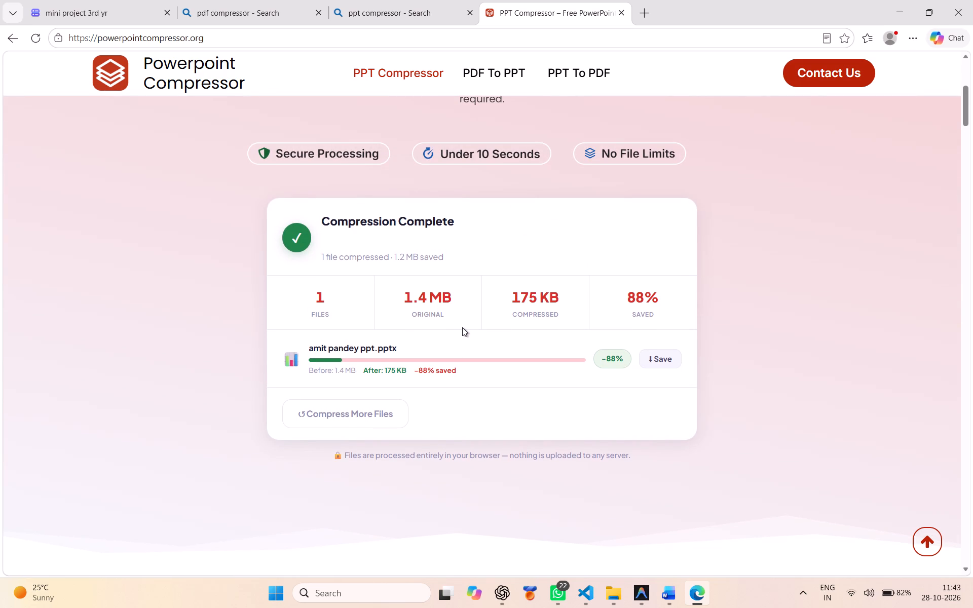
left_click(662, 362)
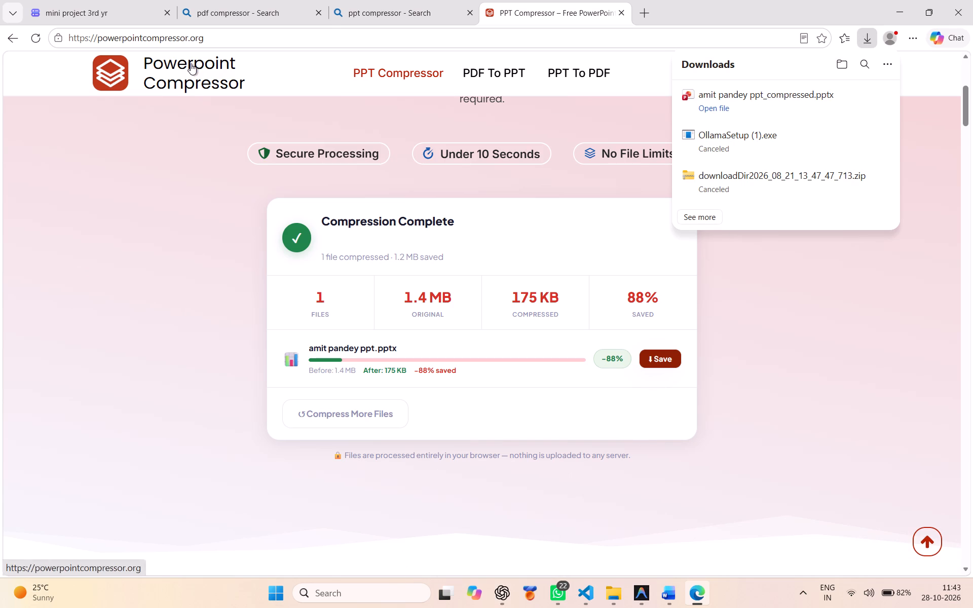
Upload the compressed presentation from the Downloads folder to the Presentation question of the "mini project 3rd yr" form.
left_click(218, 0)
left_click(114, 0)
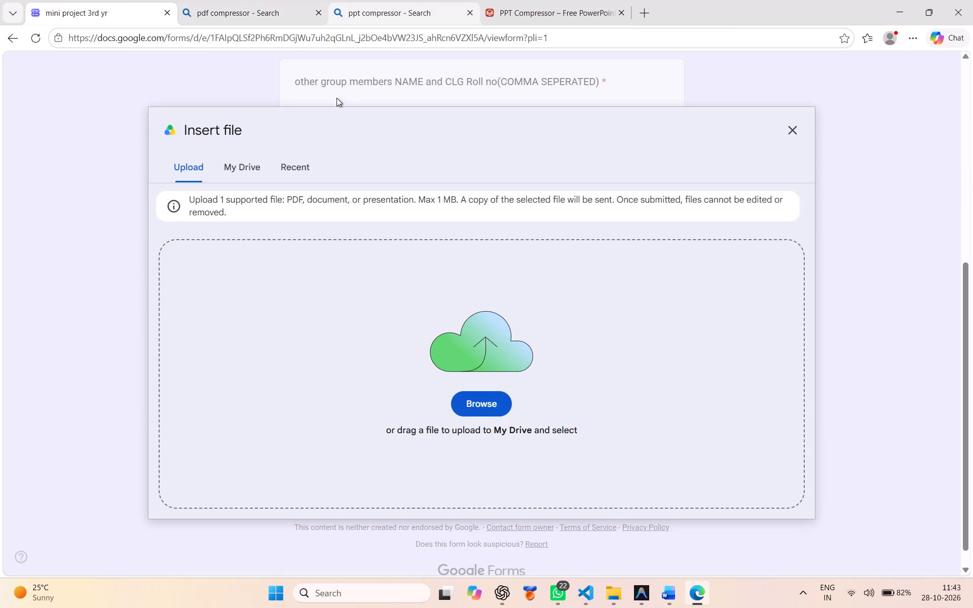
left_click(481, 404)
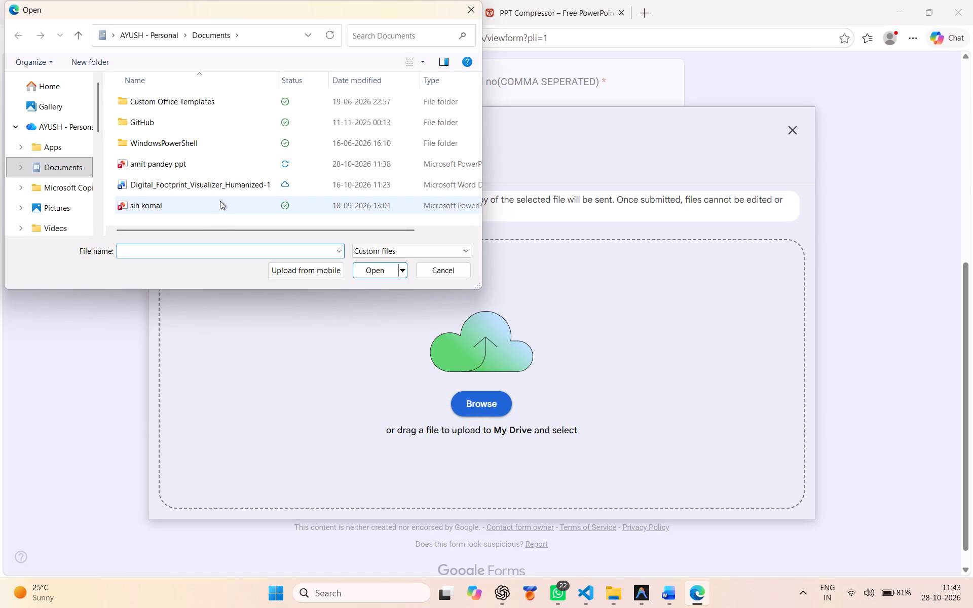
scroll(220, 201, "down", 3)
scroll(220, 201, "right", 2)
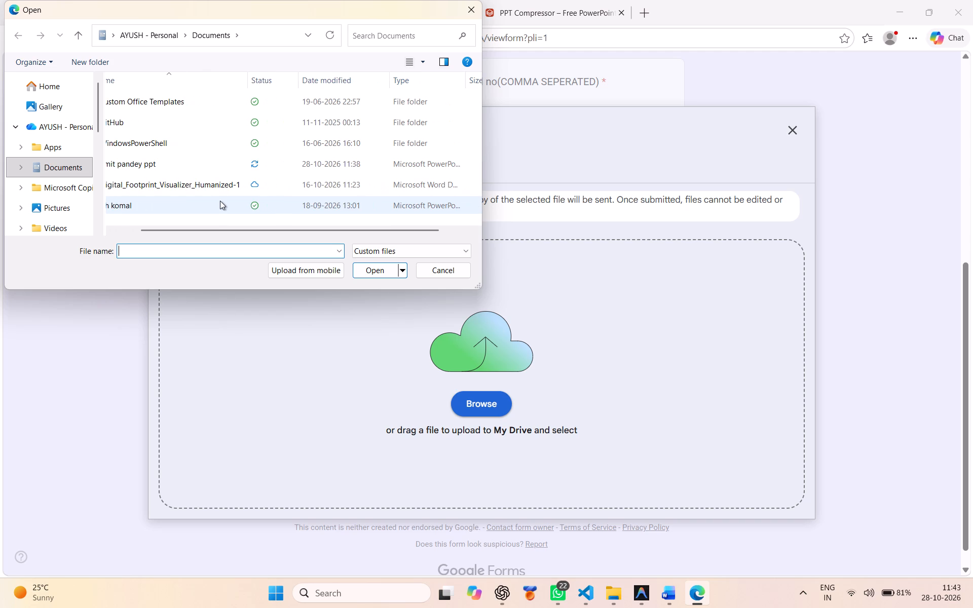
scroll(43, 213, "down", 1)
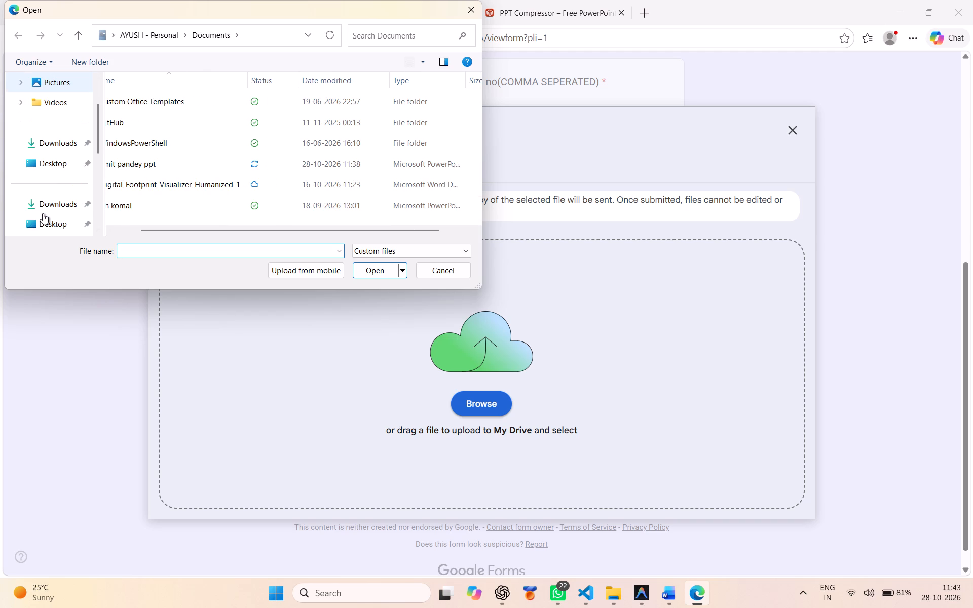
scroll(43, 213, "down", 2)
left_click(66, 140)
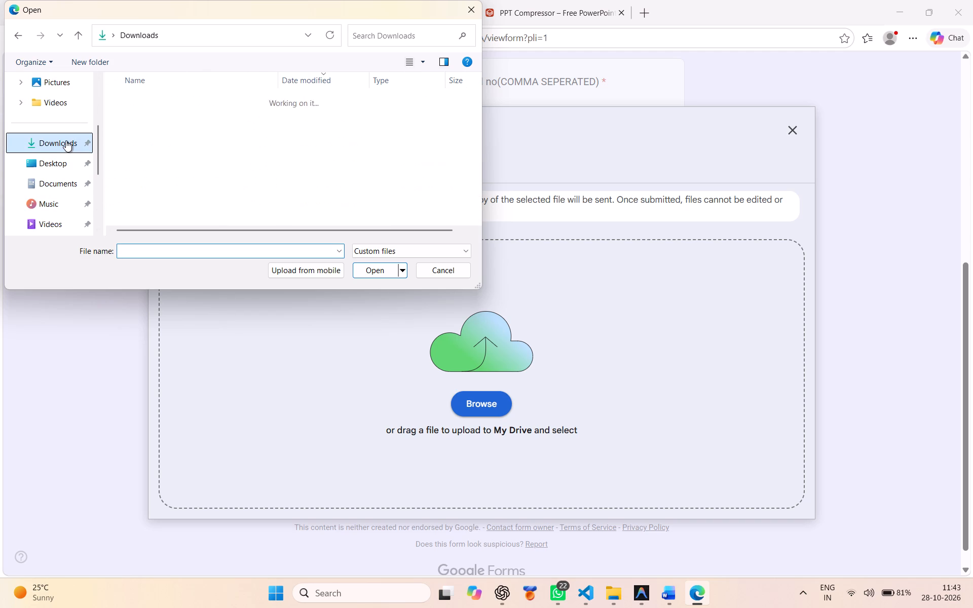
left_click(127, 122)
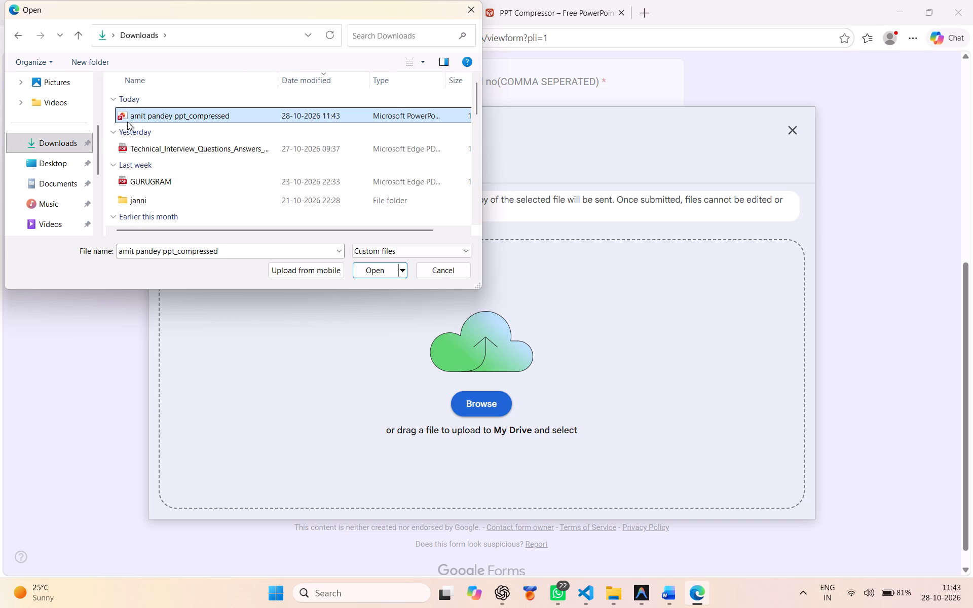
key("Return")
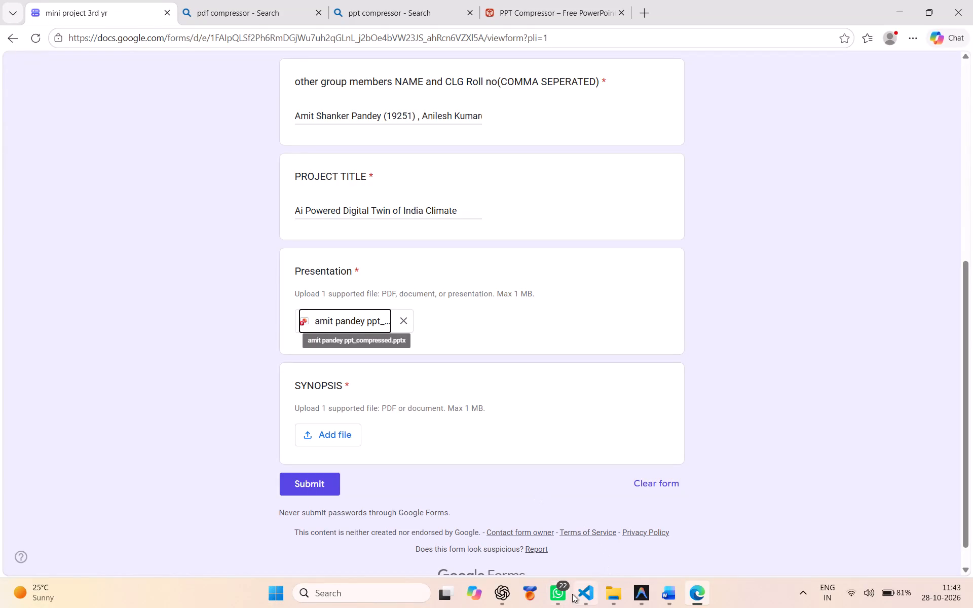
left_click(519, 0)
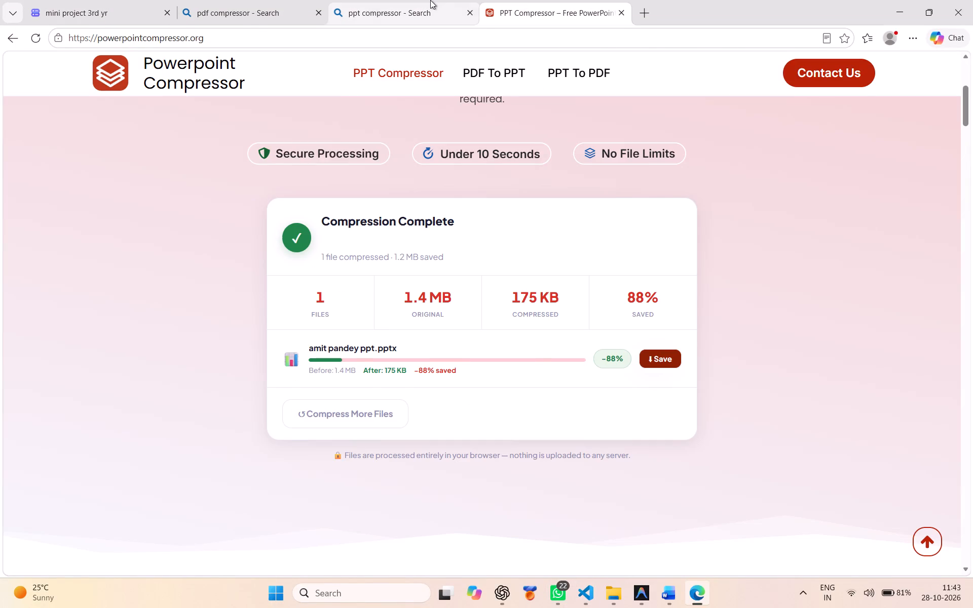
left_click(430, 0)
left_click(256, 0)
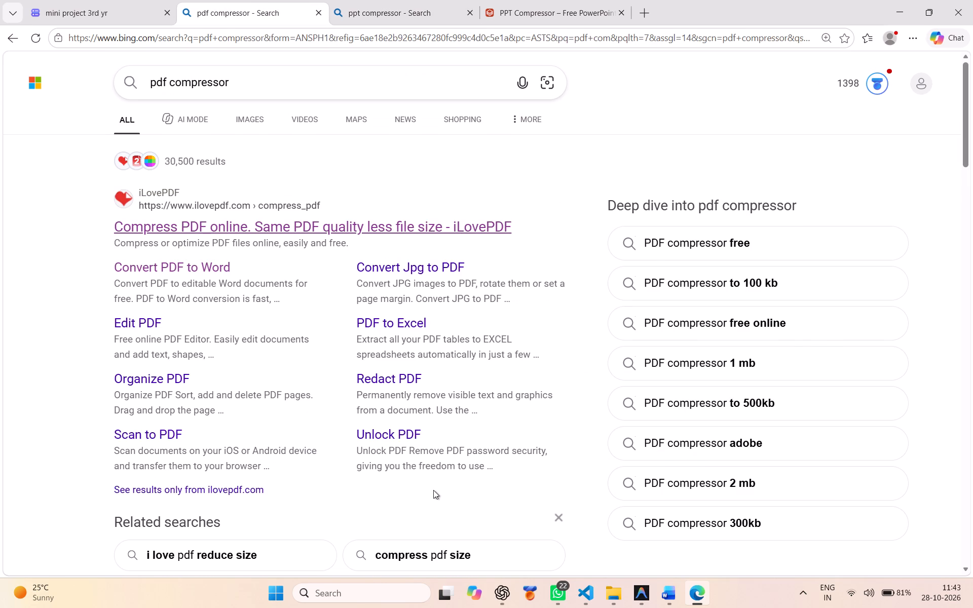
Switch to Word and review the AI_Powered_Digital_Twin_Climate_Project_Report from the title page and declaration through the appendices, returning to its beginning.
left_click(668, 595)
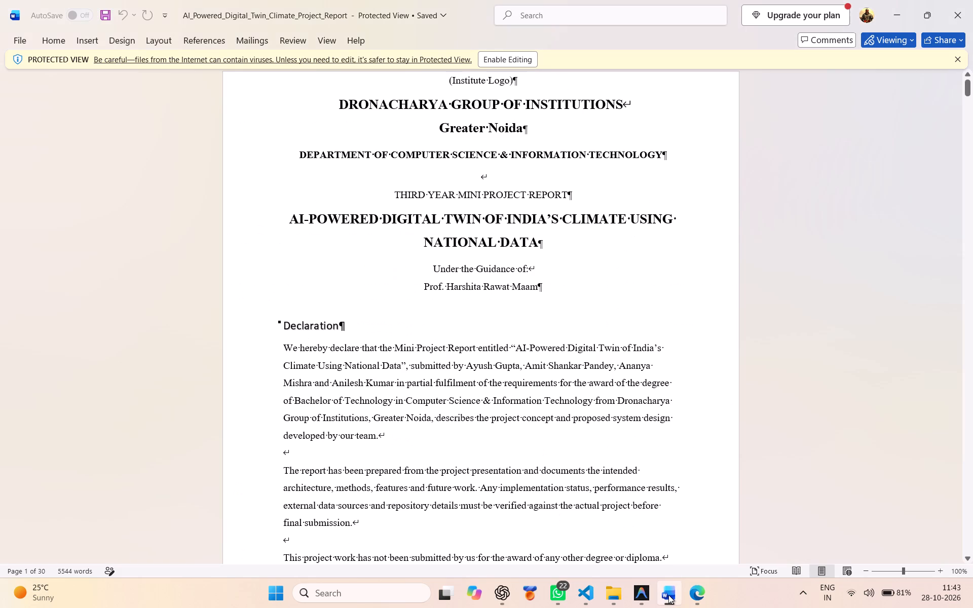
scroll(644, 433, "up", 3)
scroll(644, 433, "down", 4)
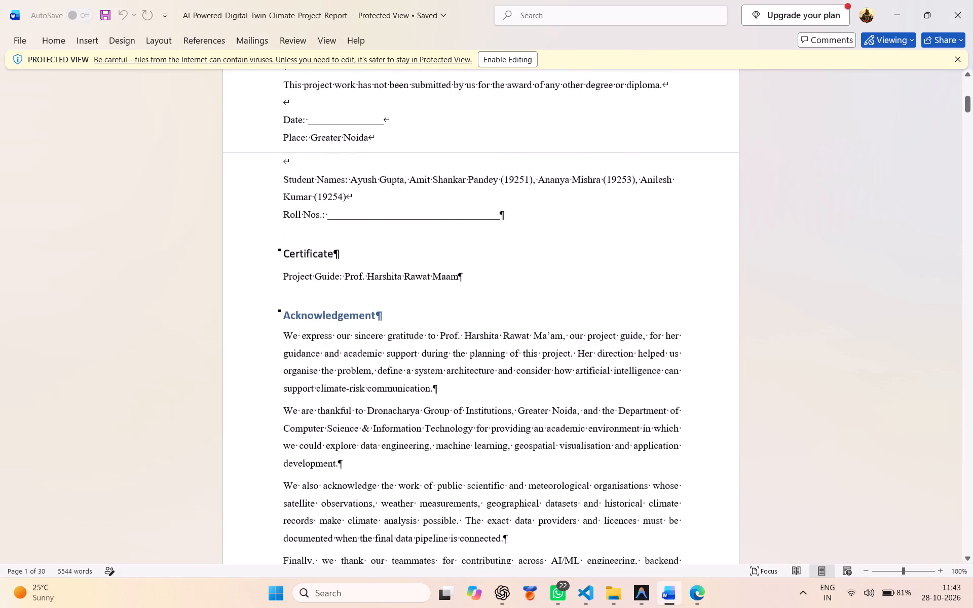
scroll(644, 433, "up", 4)
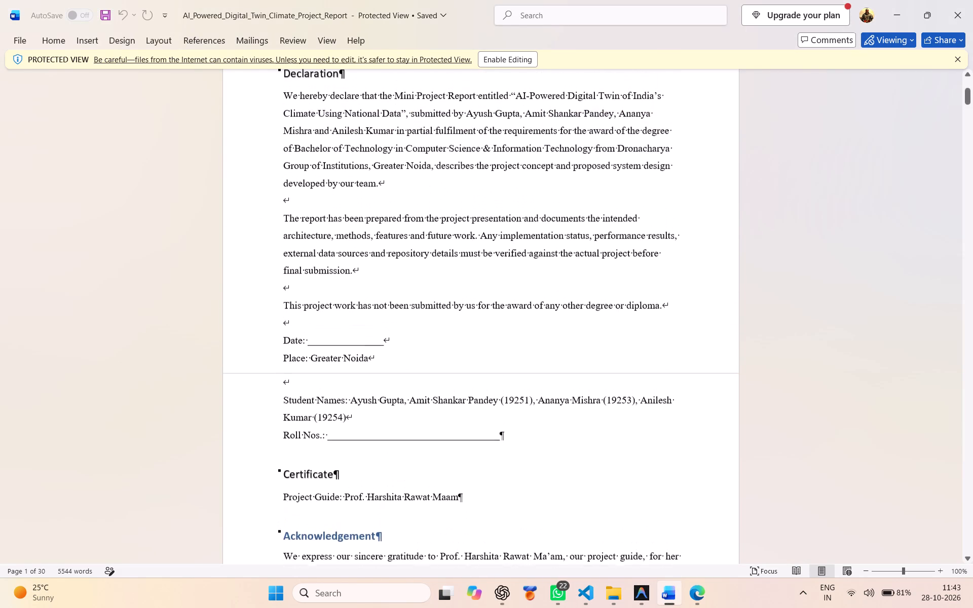
scroll(644, 433, "up", 3)
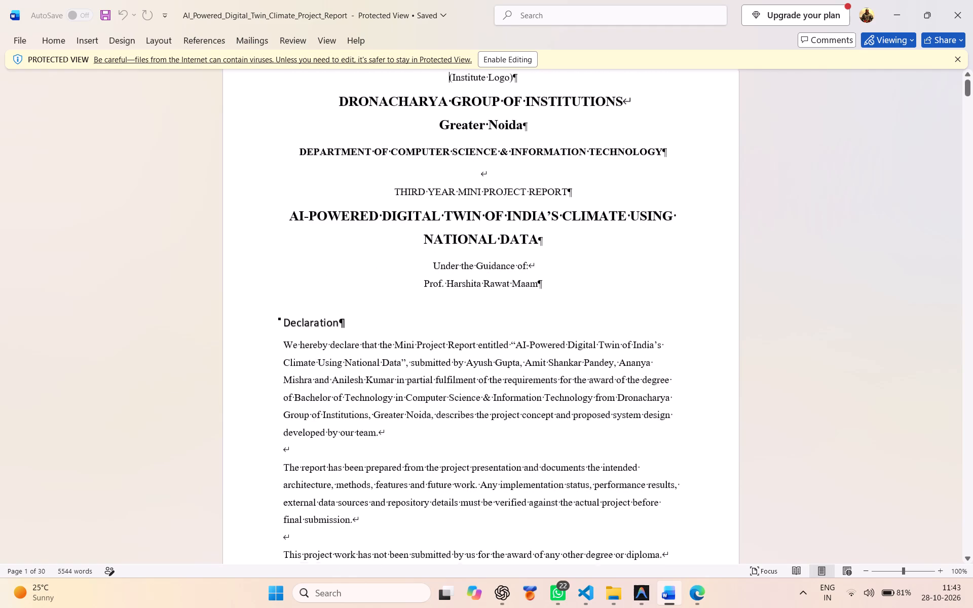
scroll(644, 433, "down", 11)
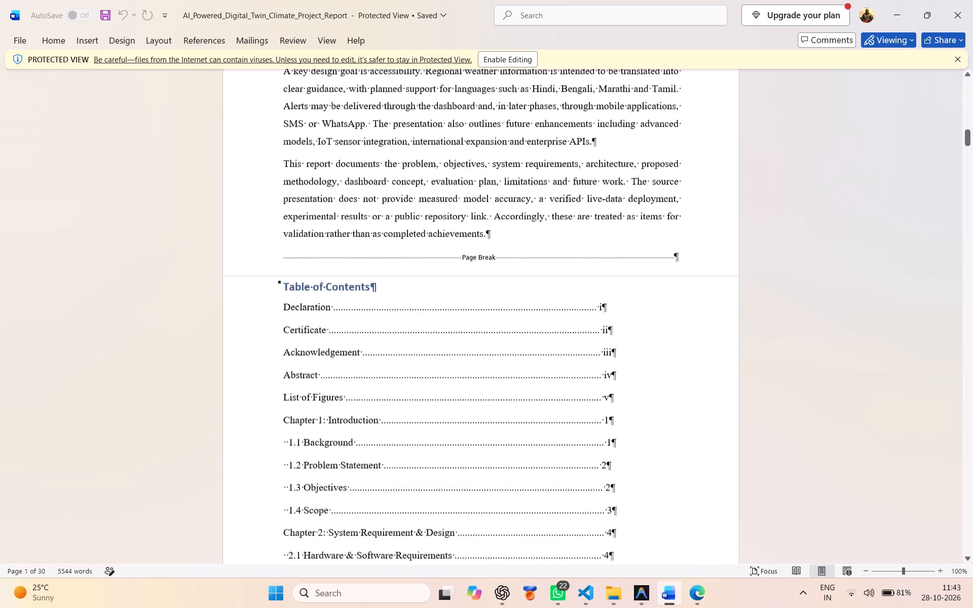
scroll(644, 433, "down", 5)
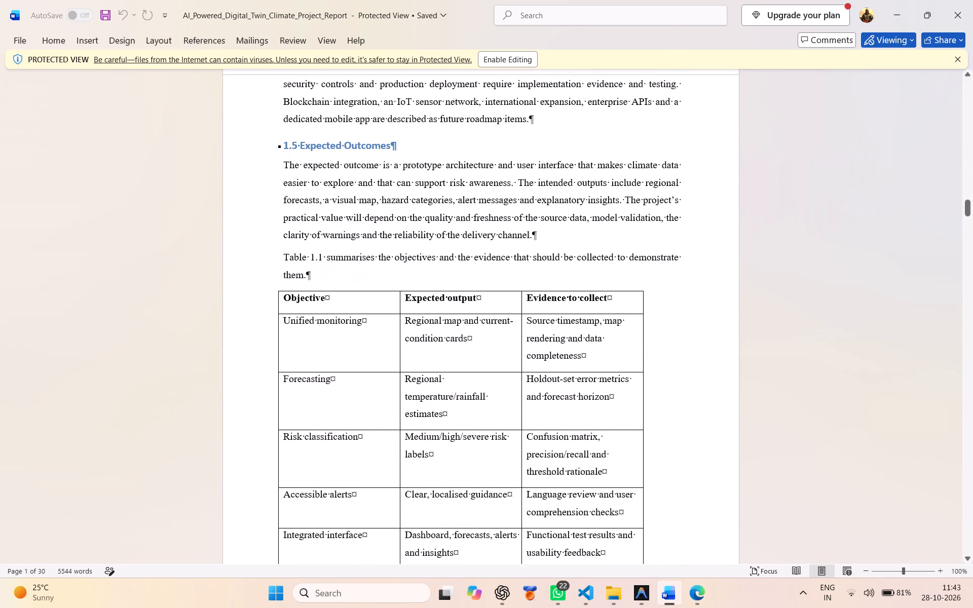
scroll(644, 433, "down", 6)
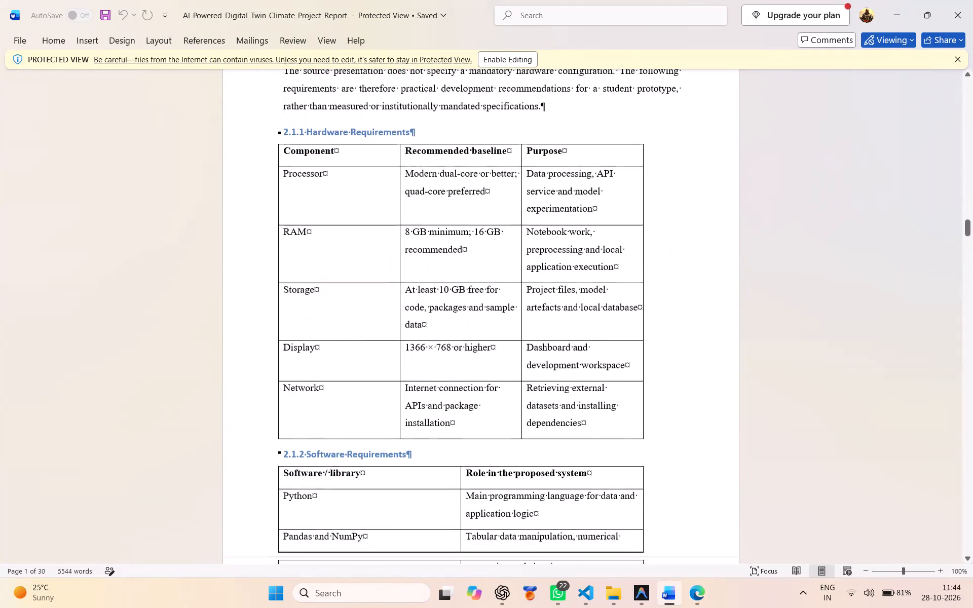
scroll(644, 433, "down", 8)
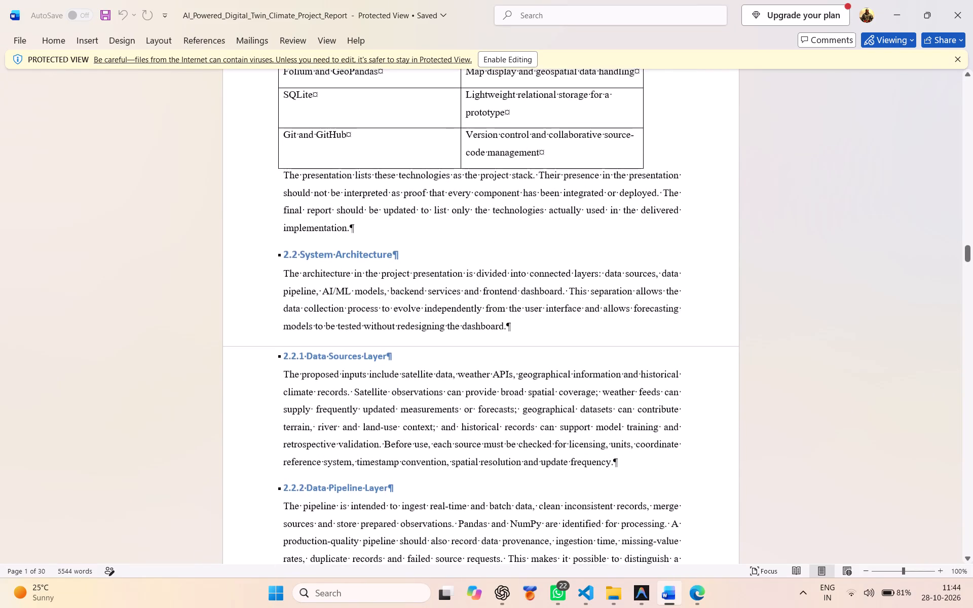
scroll(644, 433, "down", 9)
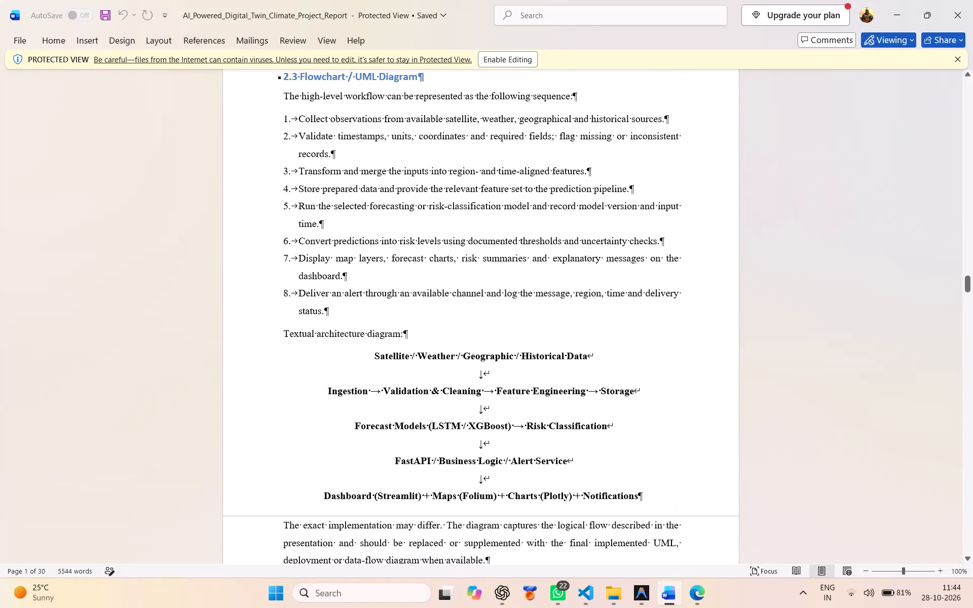
scroll(644, 433, "down", 3)
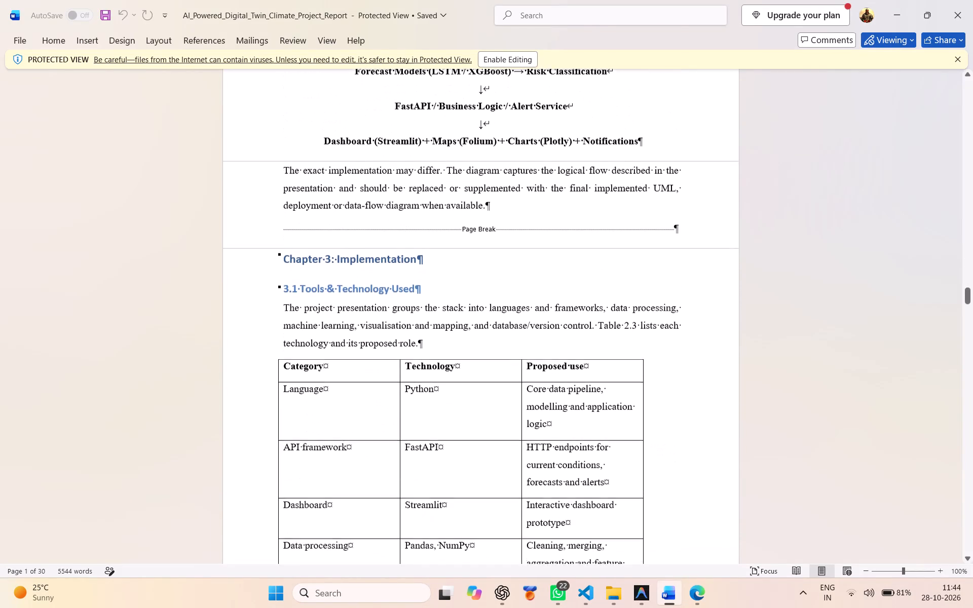
scroll(644, 433, "down", 1)
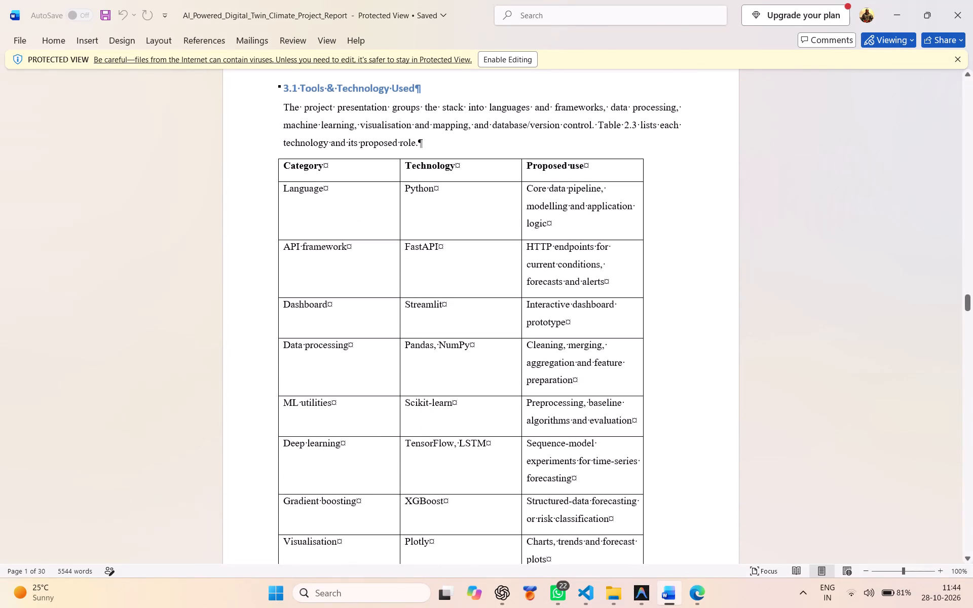
scroll(644, 433, "down", 10)
scroll(652, 411, "down", 12)
scroll(652, 411, "up", 1)
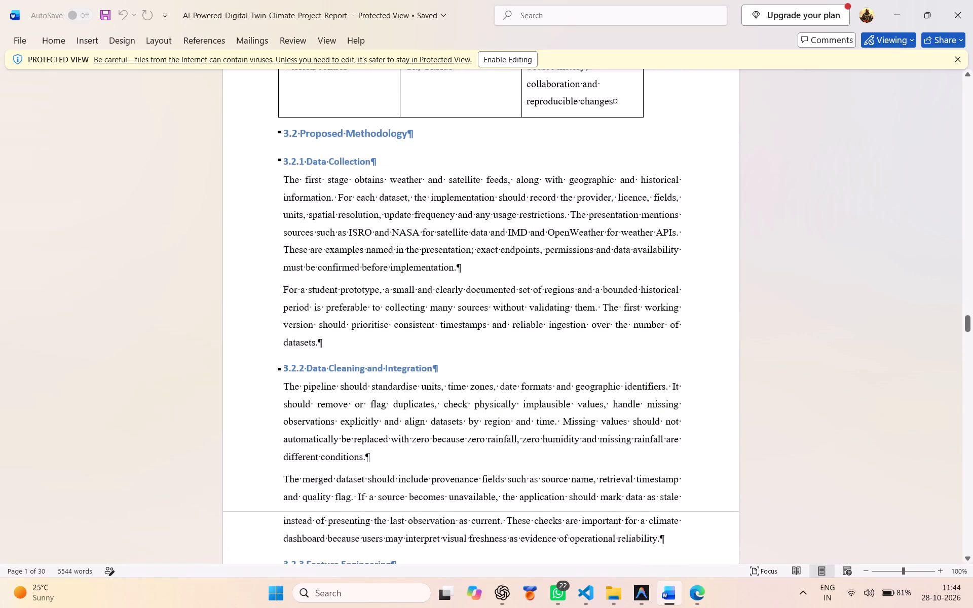
scroll(652, 411, "down", 10)
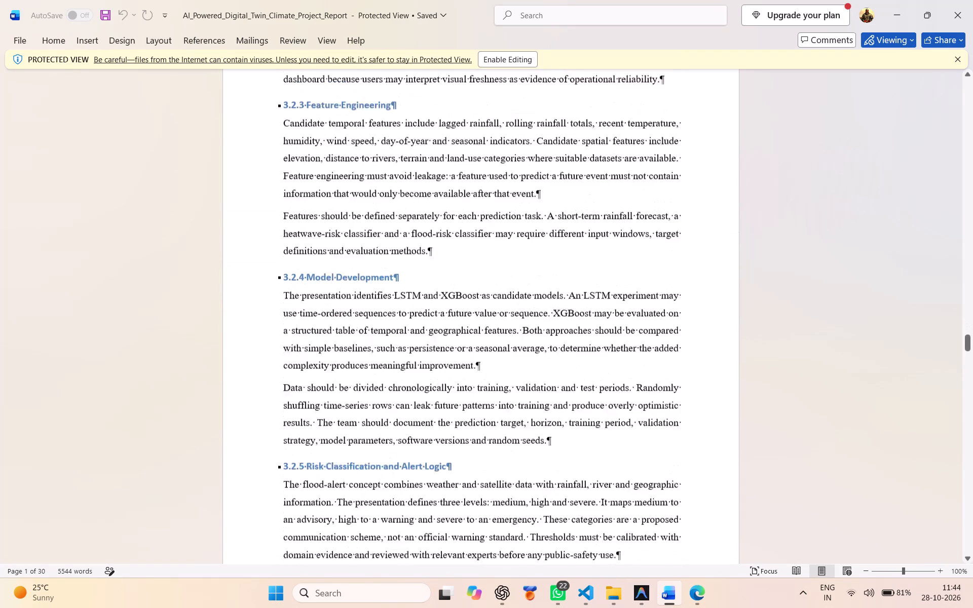
scroll(652, 411, "down", 7)
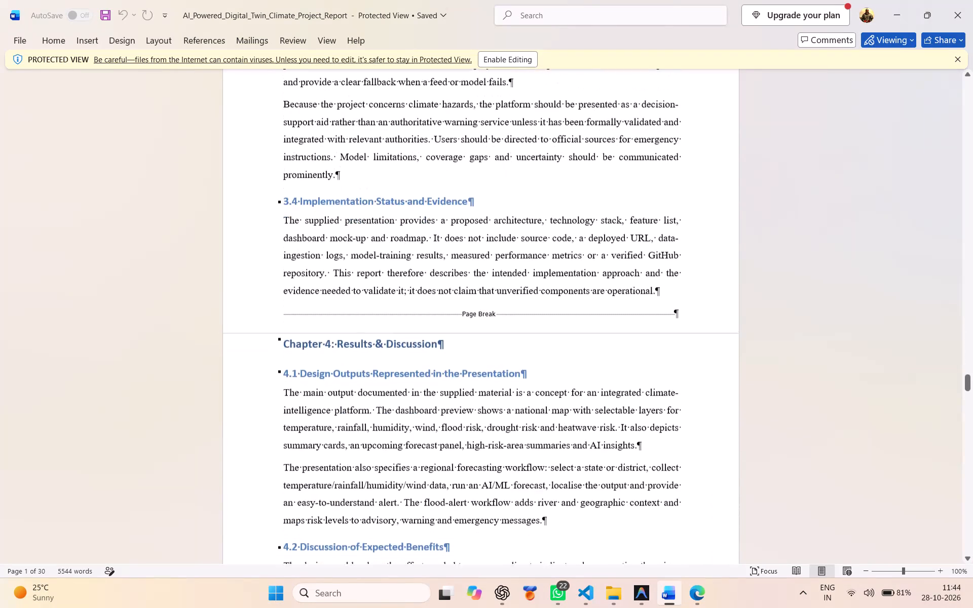
scroll(652, 411, "down", 5)
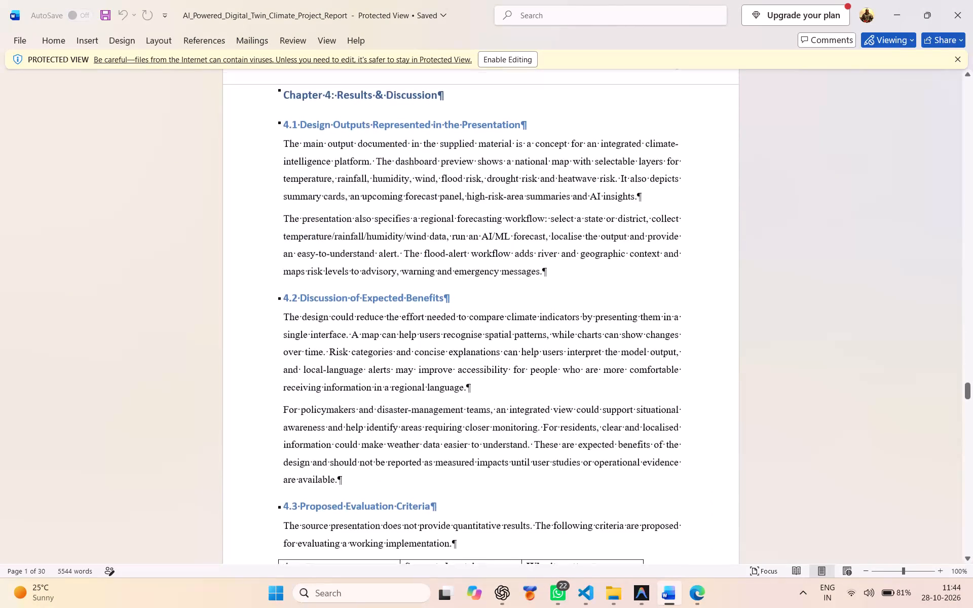
scroll(652, 411, "down", 7)
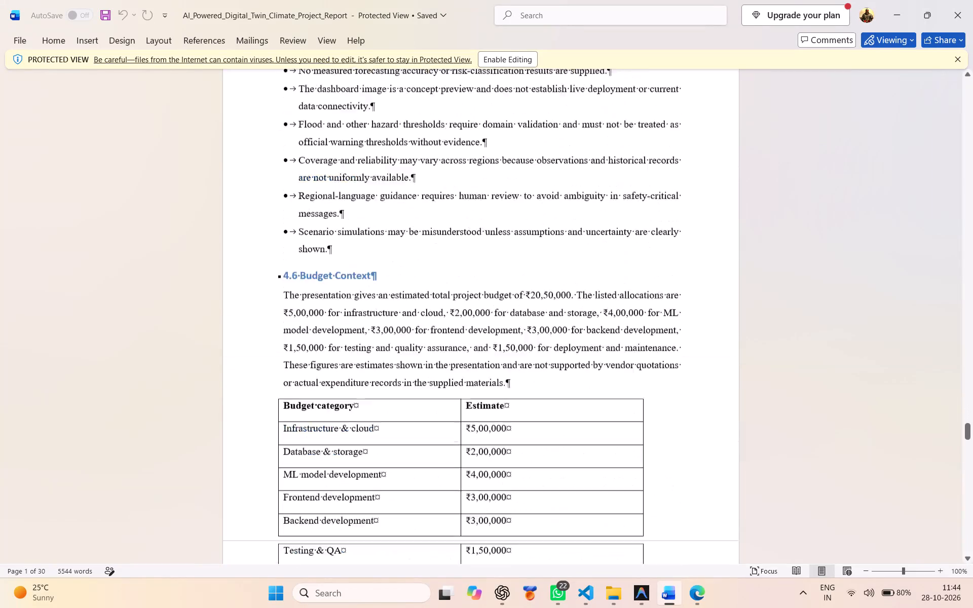
scroll(652, 411, "down", 6)
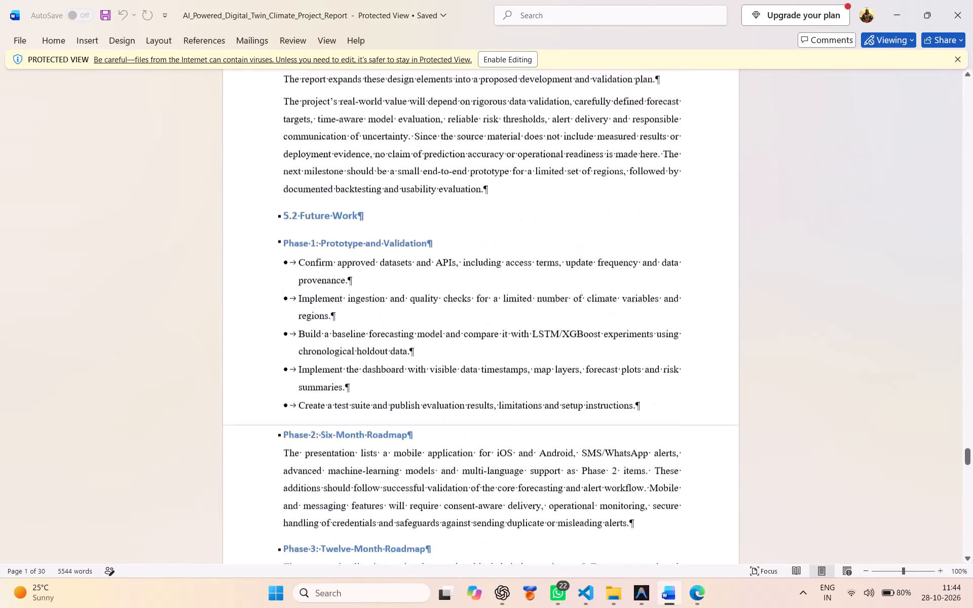
scroll(652, 411, "down", 10)
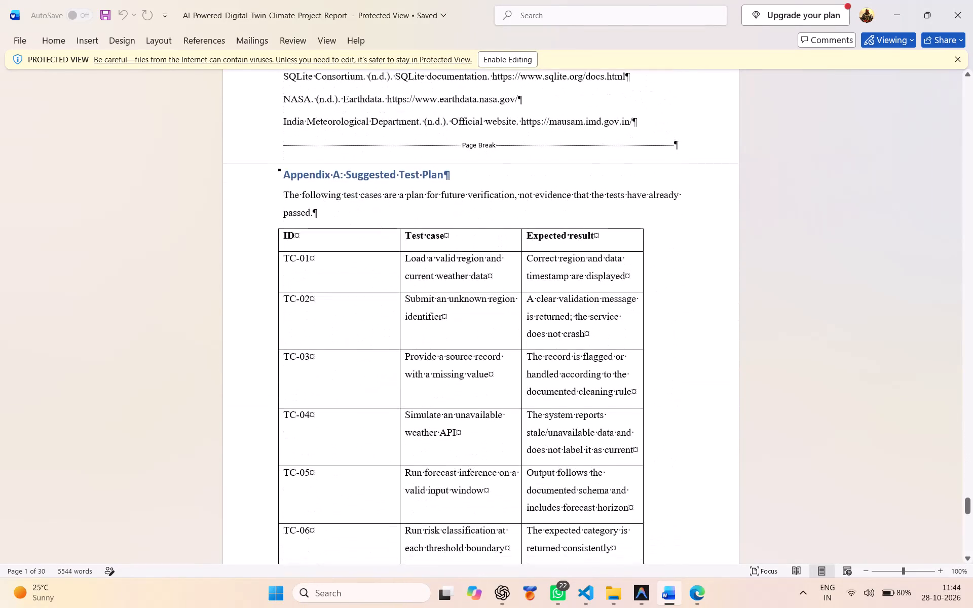
scroll(652, 411, "down", 15)
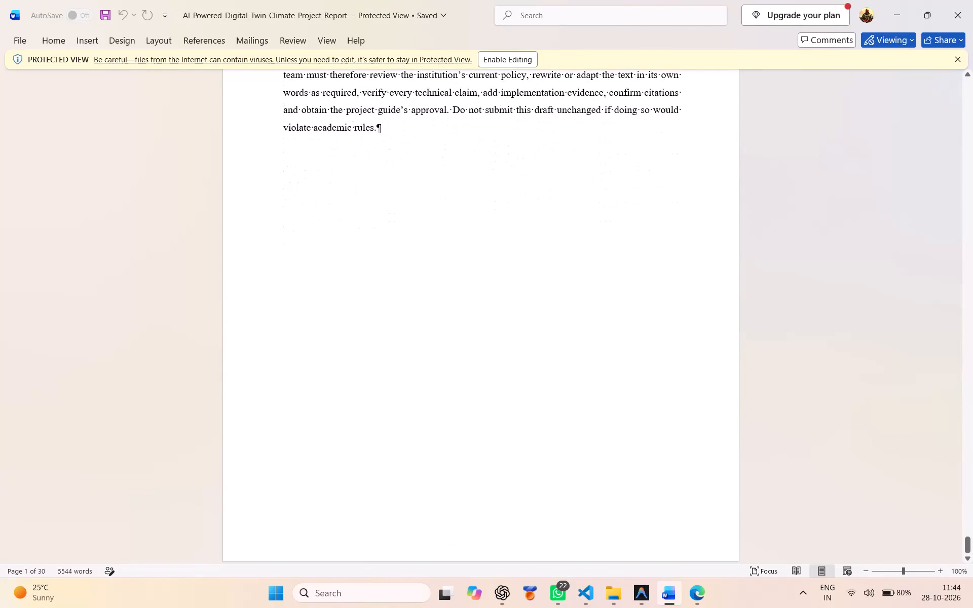
scroll(652, 411, "down", 3)
scroll(652, 411, "up", 20)
scroll(652, 411, "up", 20)
scroll(652, 411, "up", 3)
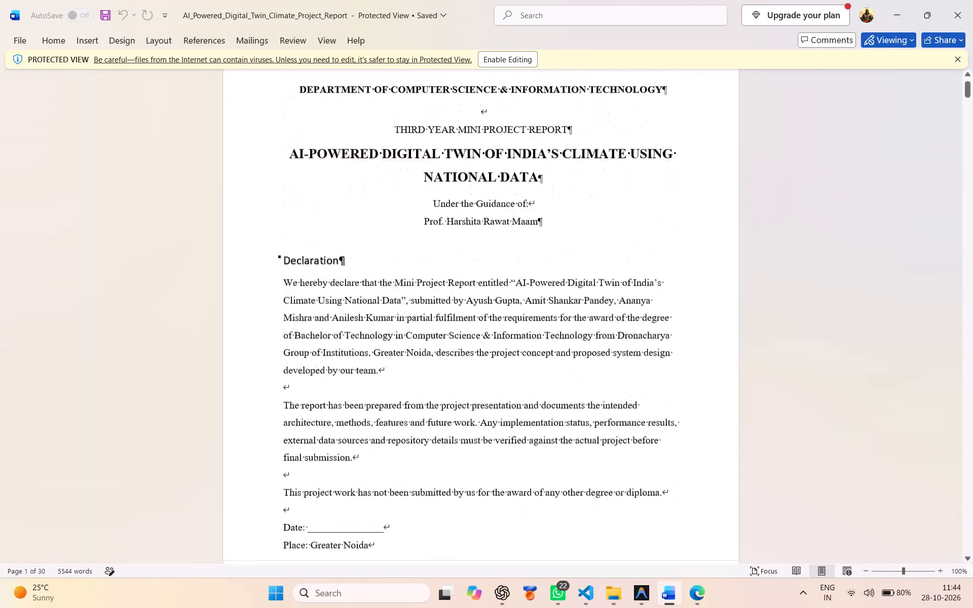
scroll(652, 411, "up", 18)
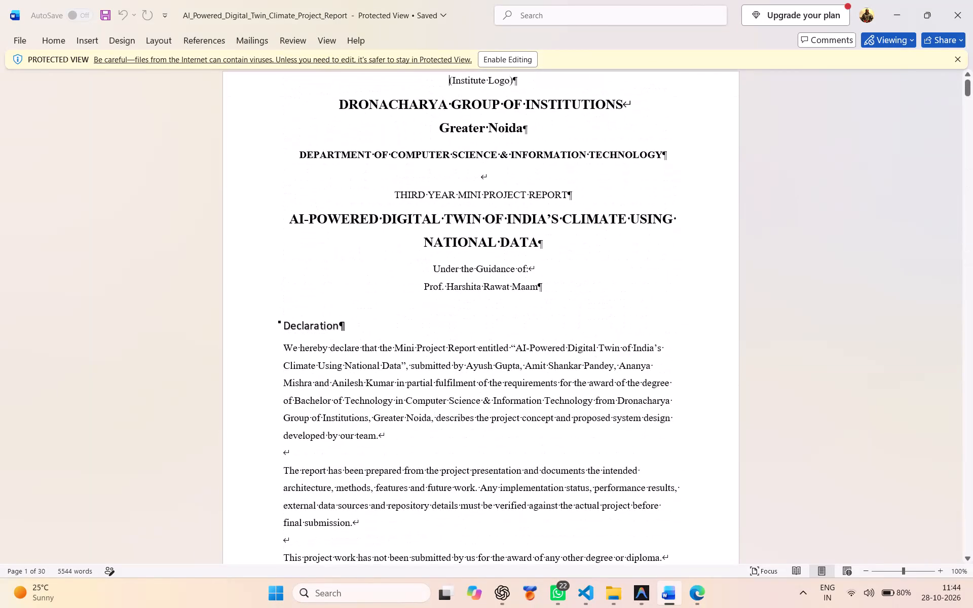
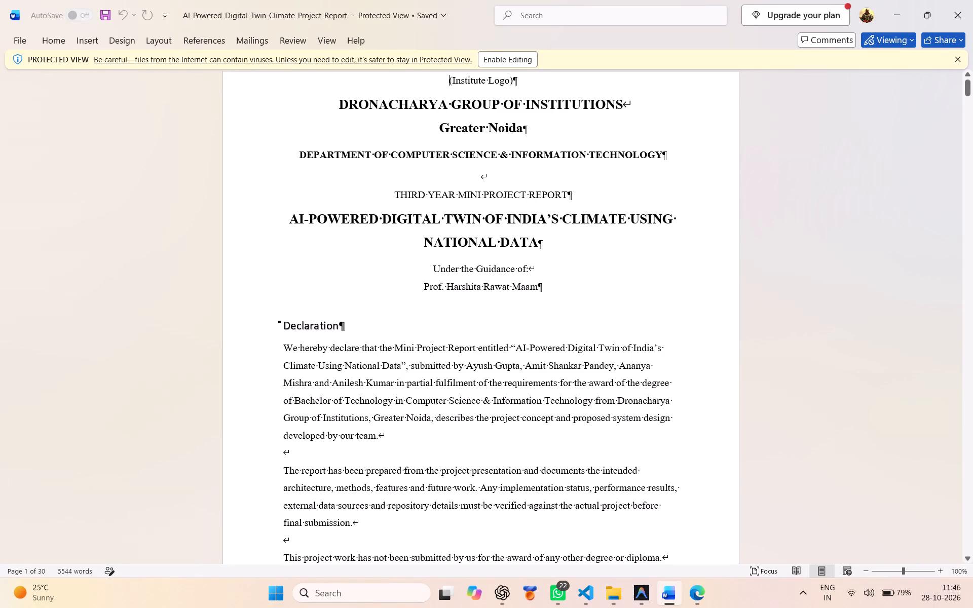
Enable editing for the protected AI_Powered_Digital_Twin_Climate_Project_Report document and place the cursor after the Declaration heading.
scroll(431, 341, "down", 1)
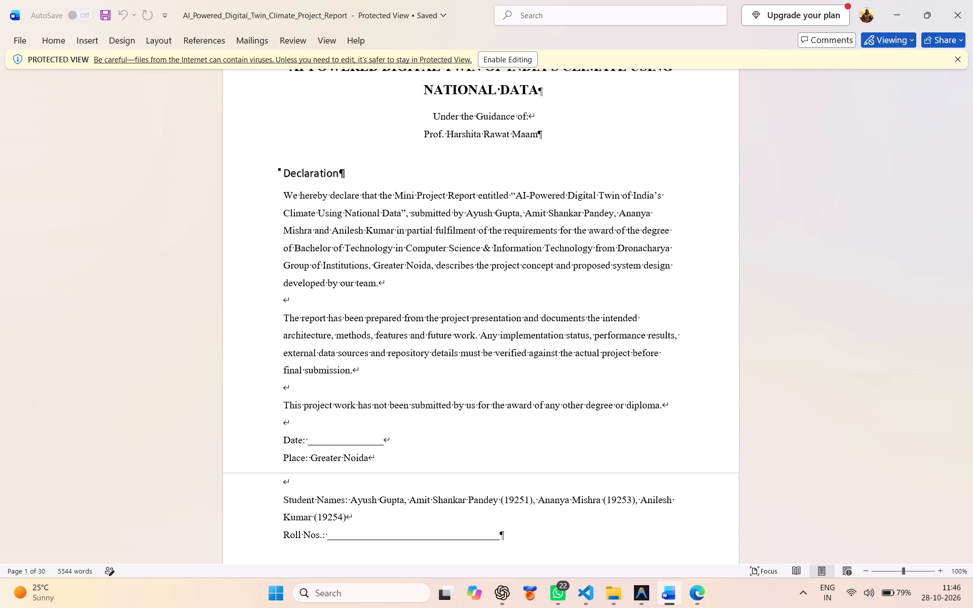
scroll(437, 224, "up", 1)
left_click(338, 171)
left_click(346, 174)
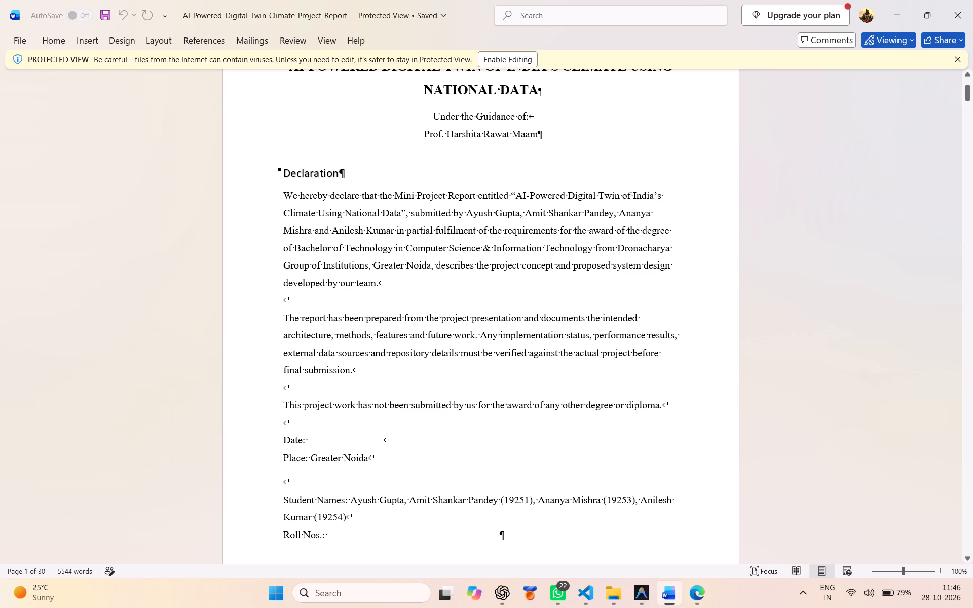
left_click(348, 171)
left_click(487, 56)
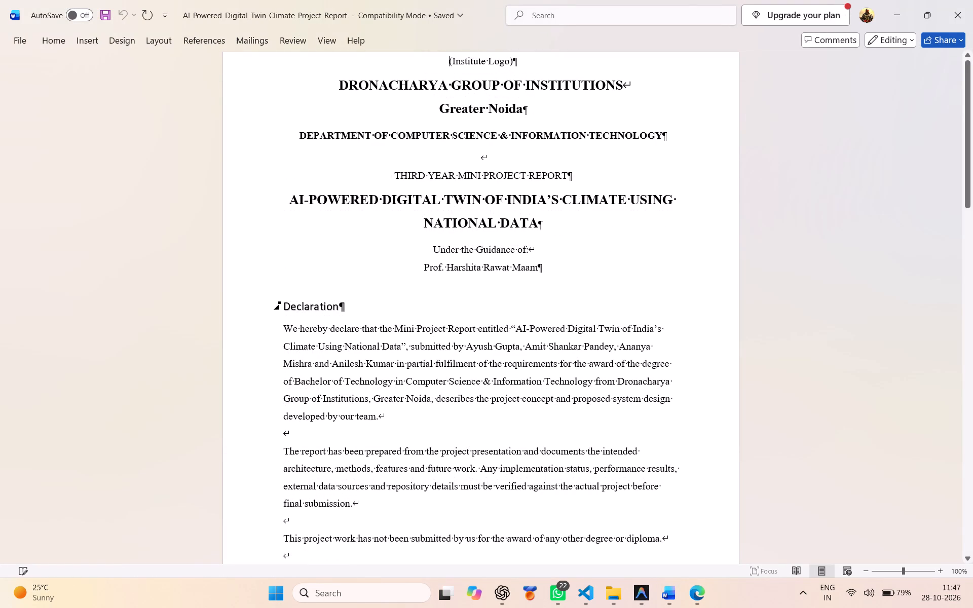
left_click(351, 307)
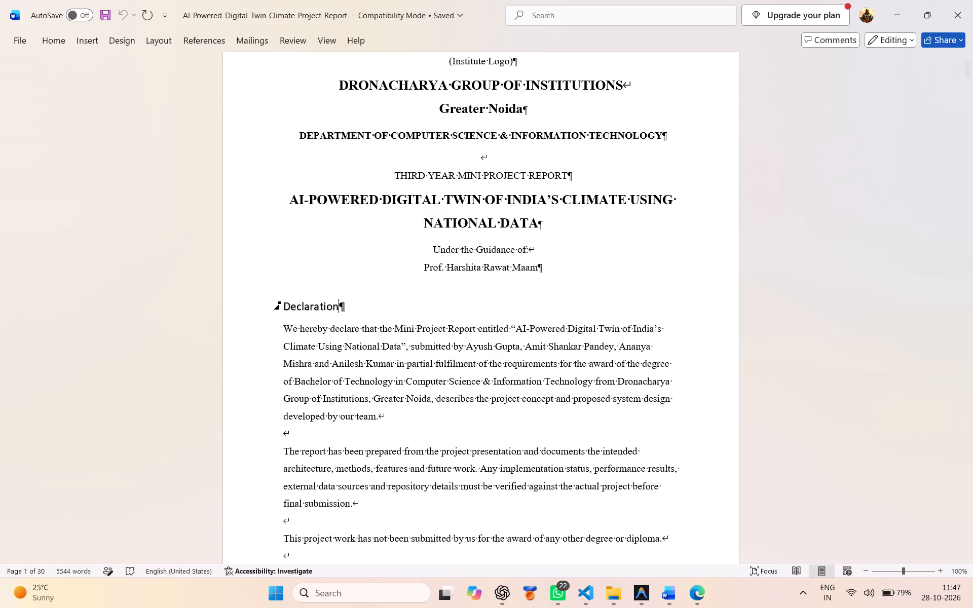
Turn on AutoSave for the report by uploading it to the personal OneDrive.
left_click(70, 16)
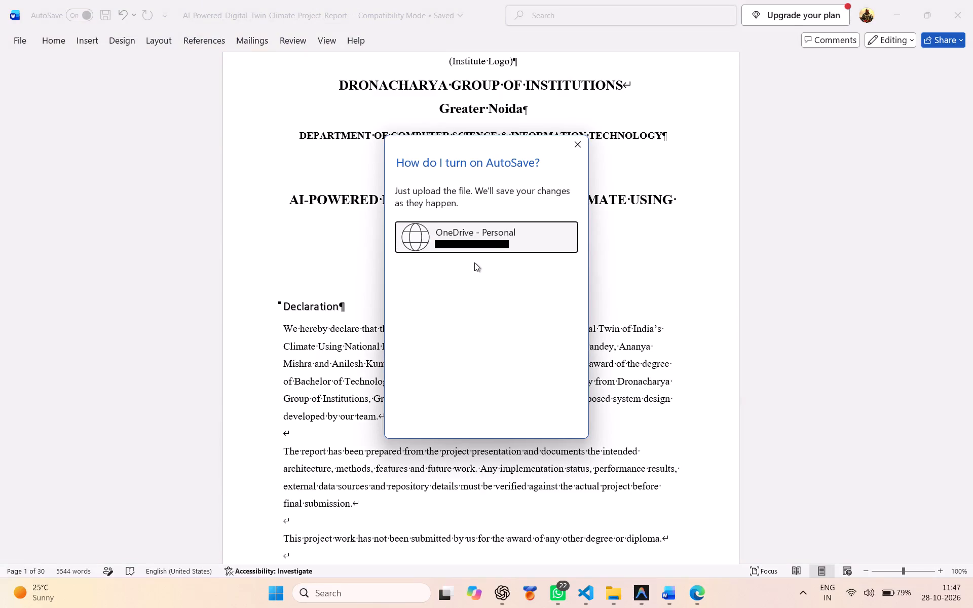
left_click(480, 245)
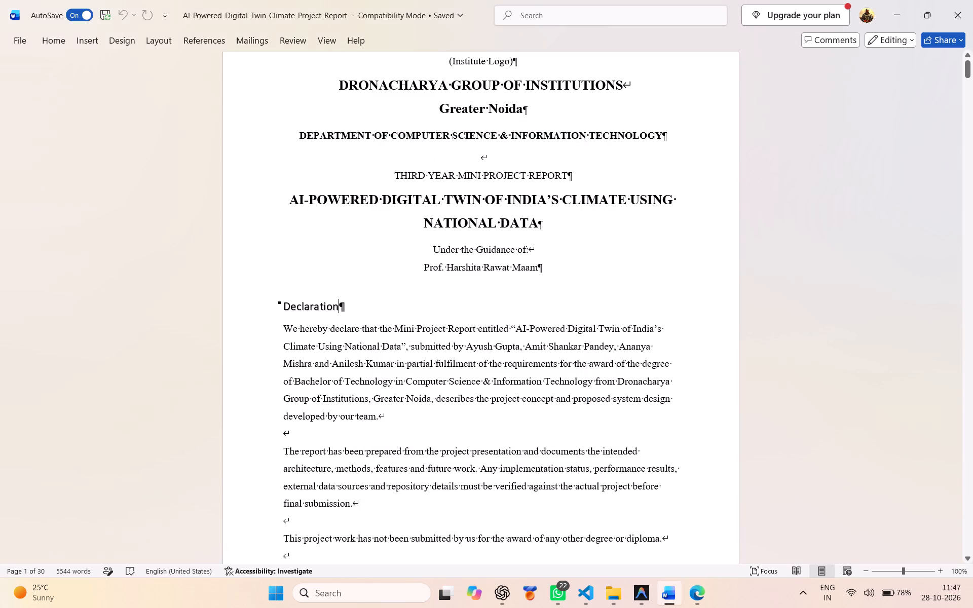
Save a copy of the report as a PDF named AI_Powered_Digital_Twin_Climate_Project_Report in the Desktop folder on this PC.
left_click(18, 42)
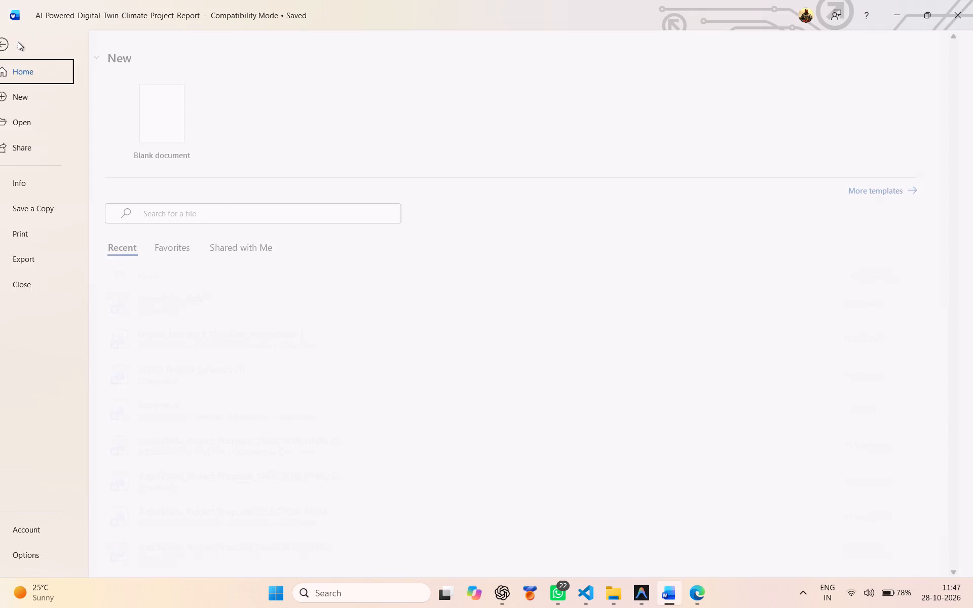
left_click(50, 207)
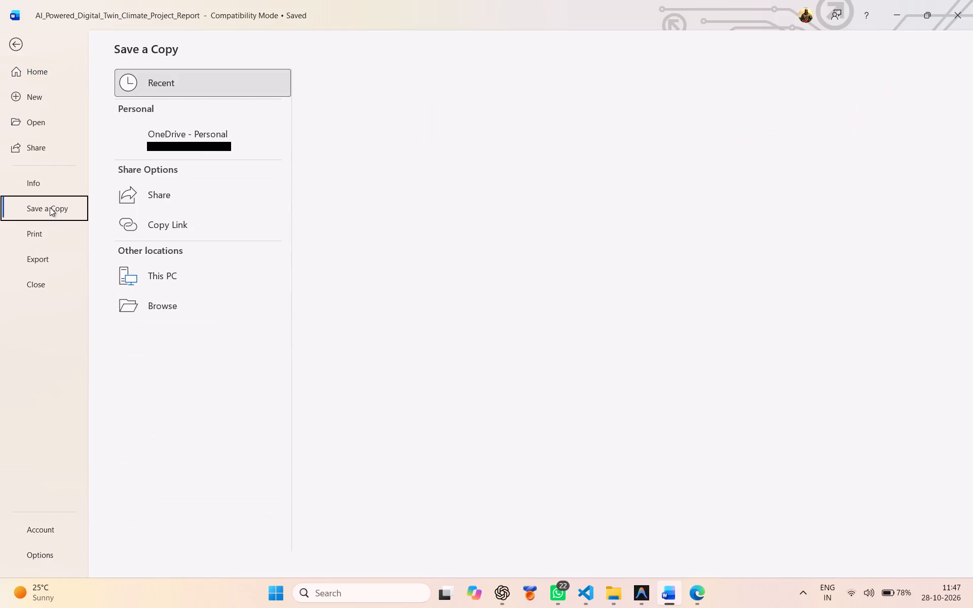
left_click(182, 276)
double_click(368, 239)
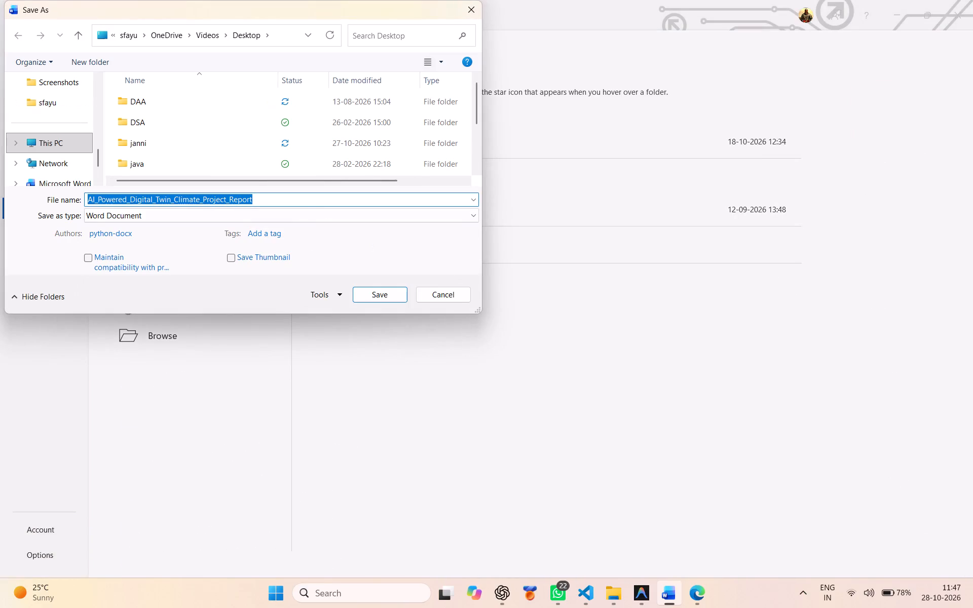
left_click(298, 217)
left_click(239, 292)
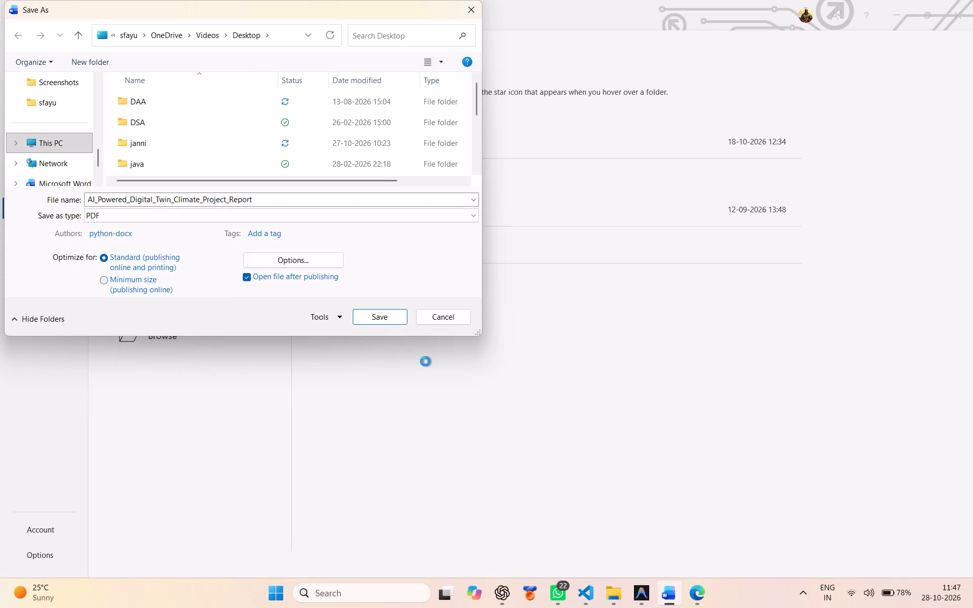
left_click(392, 320)
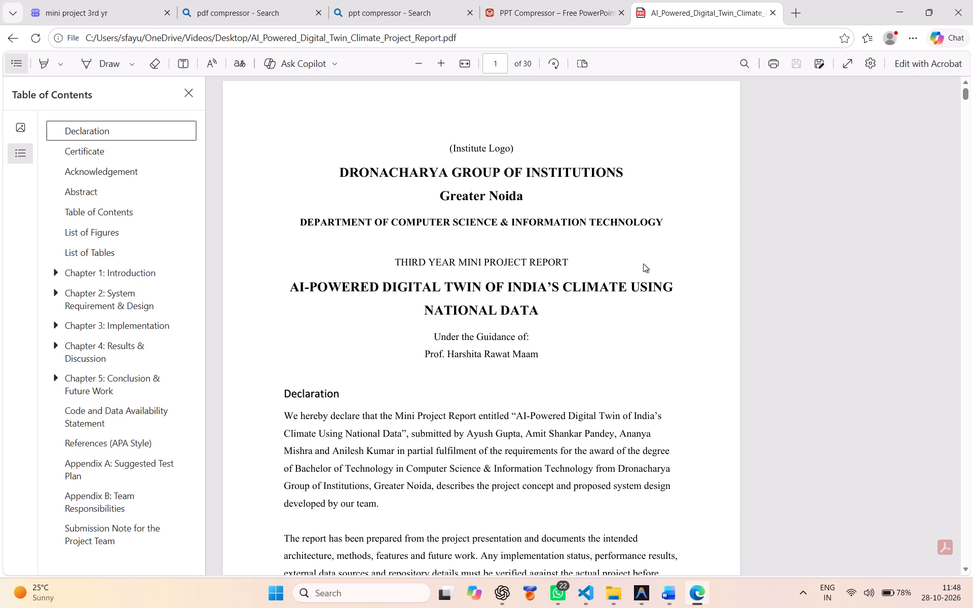
Review the exported PDF's opening pages, from the title page and declaration to the table of contents, returning to the first page.
left_click(643, 263)
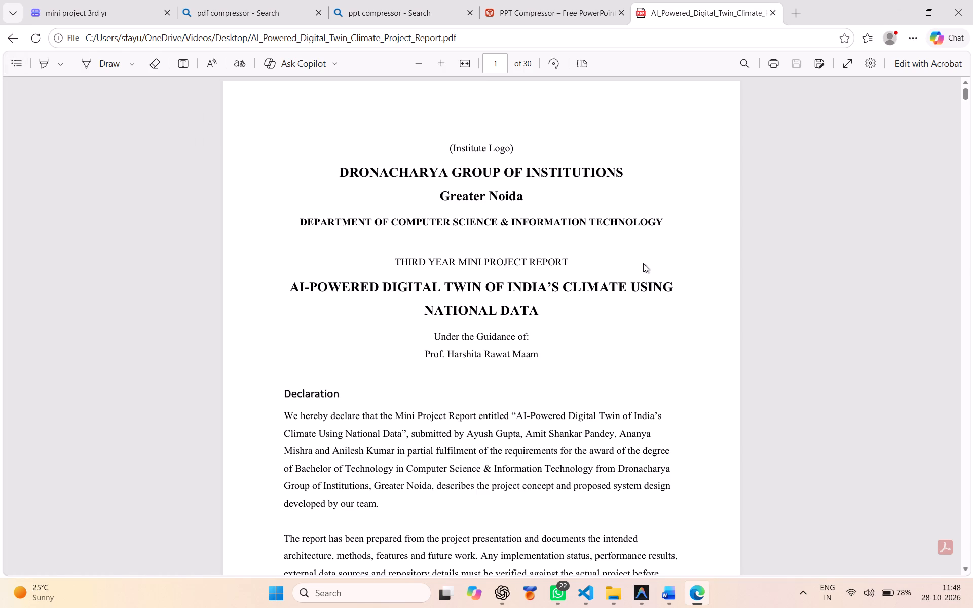
scroll(643, 263, "down", 4)
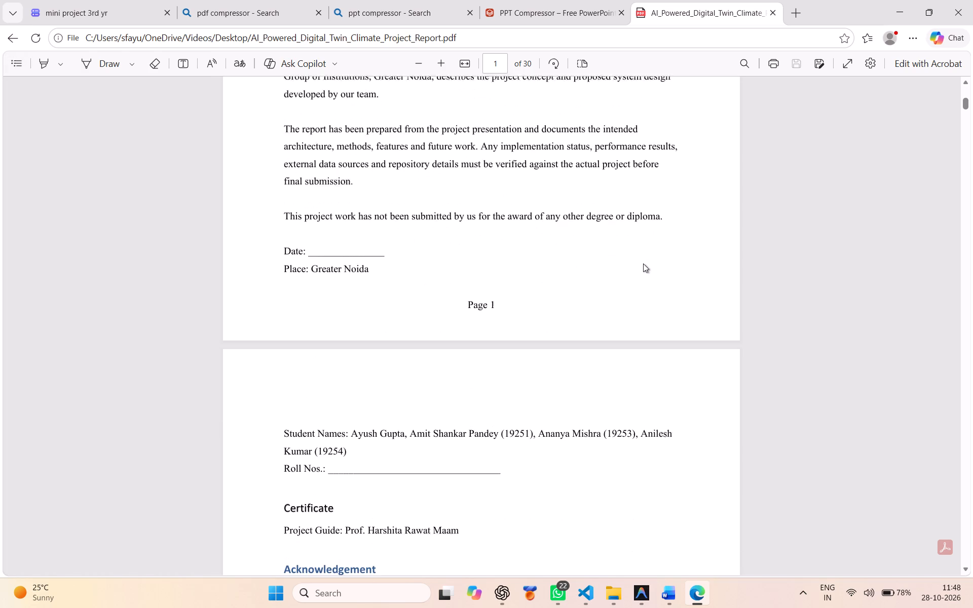
scroll(643, 263, "down", 9)
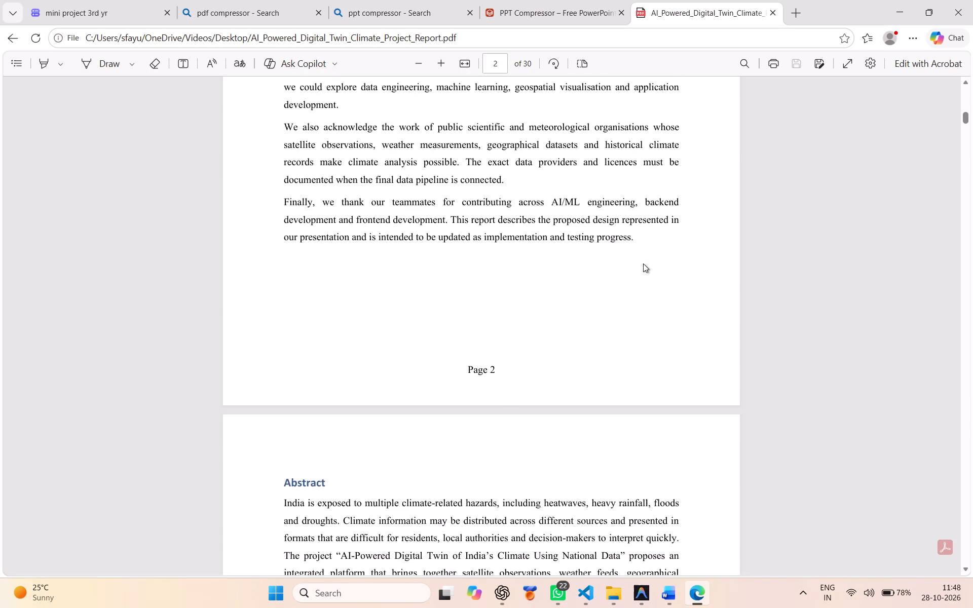
scroll(643, 263, "down", 6)
scroll(643, 263, "up", 1)
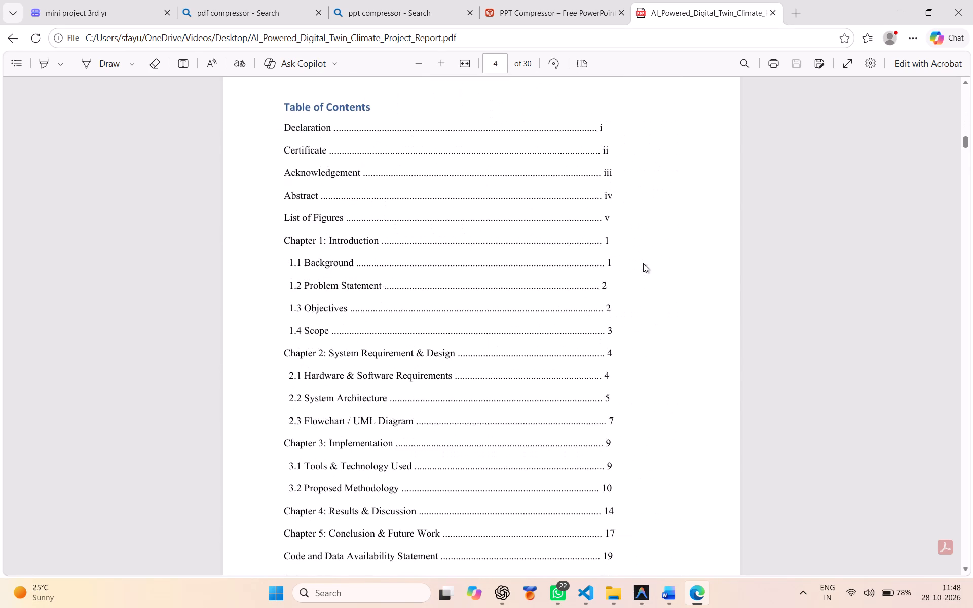
scroll(643, 263, "up", 5)
scroll(643, 263, "down", 3)
right_click(643, 263)
scroll(643, 263, "down", 1)
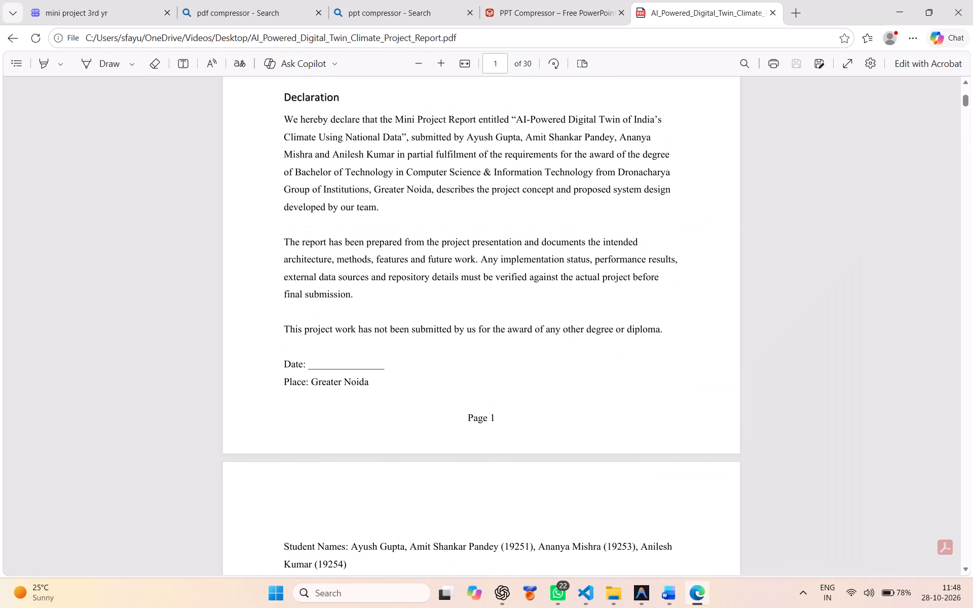
scroll(643, 263, "down", 2)
scroll(643, 263, "up", 1)
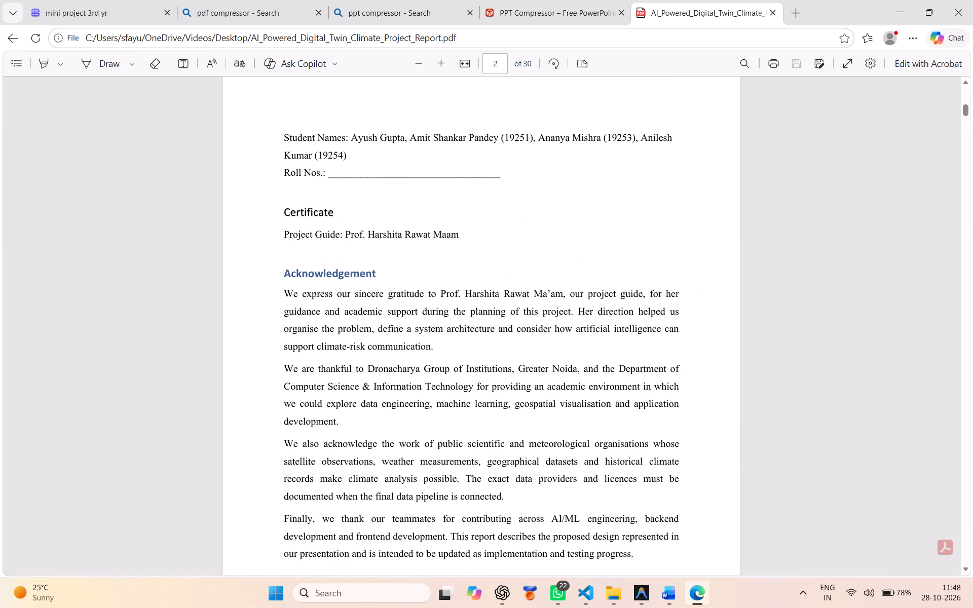
scroll(643, 263, "up", 5)
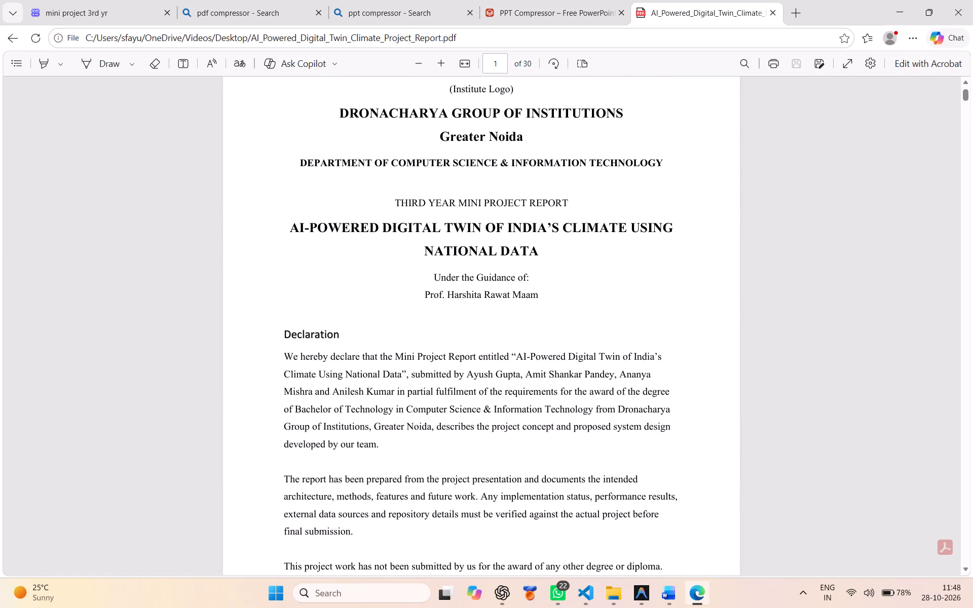
scroll(643, 263, "up", 1)
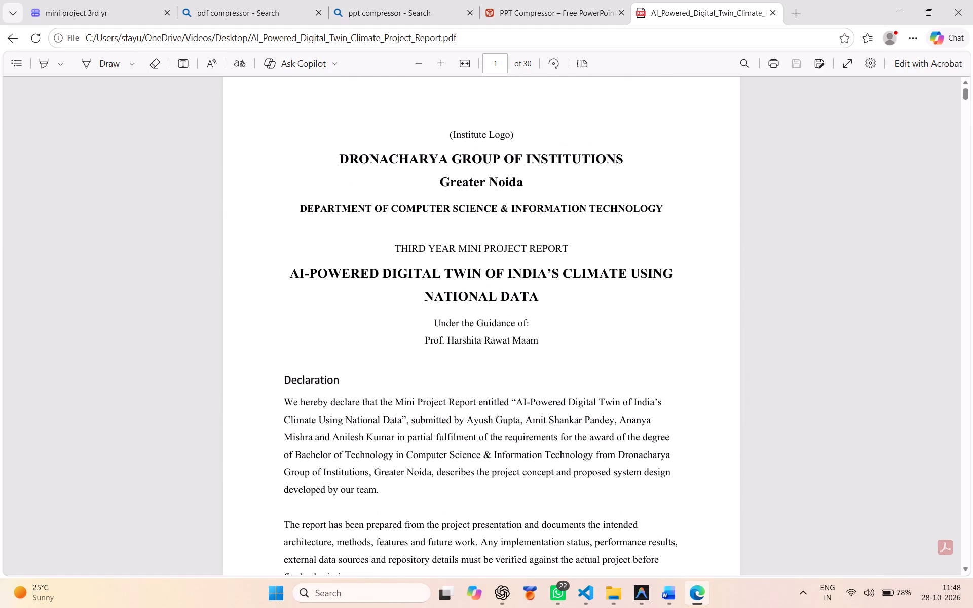
scroll(643, 263, "up", 3)
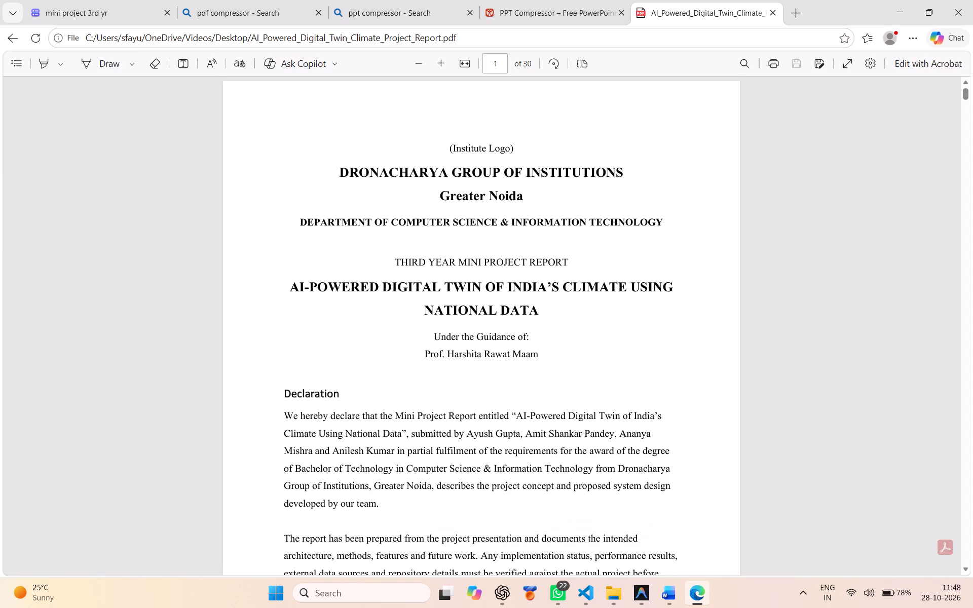
scroll(643, 263, "up", 1)
scroll(643, 263, "down", 1)
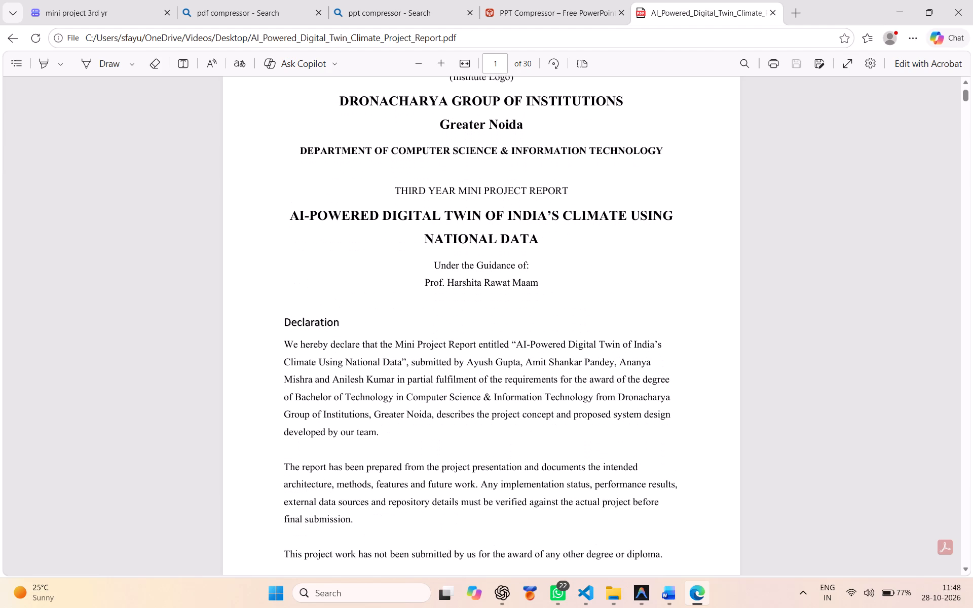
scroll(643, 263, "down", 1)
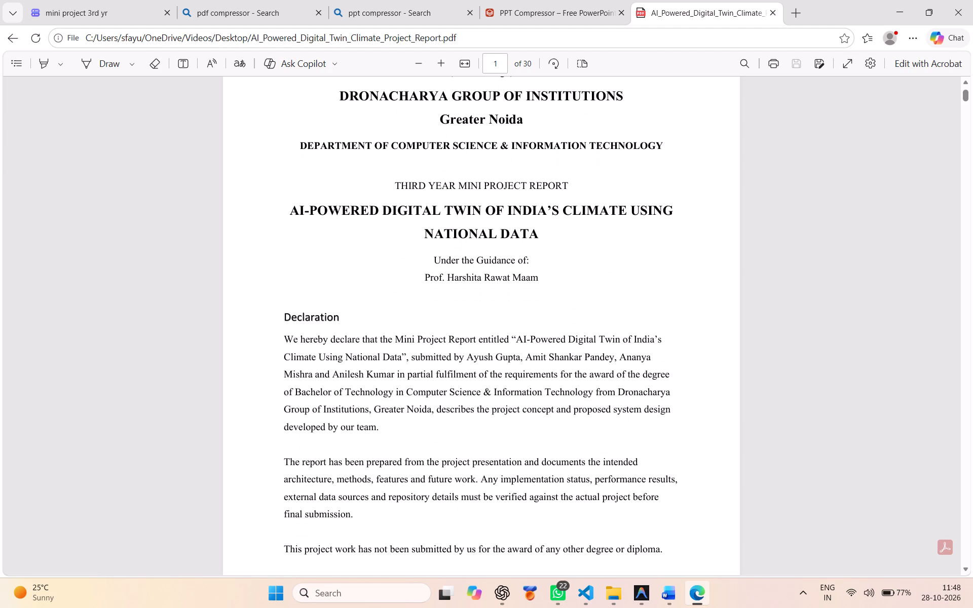